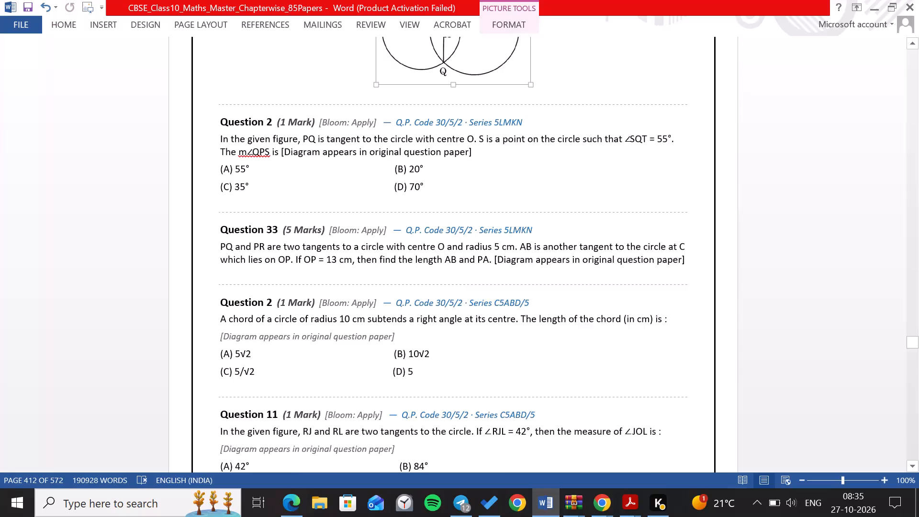
Open the 1172-2_30-5-2 question paper PDF from the iLoveZIP_Create LM.zip archive.
scroll(360, 298, "up", 2)
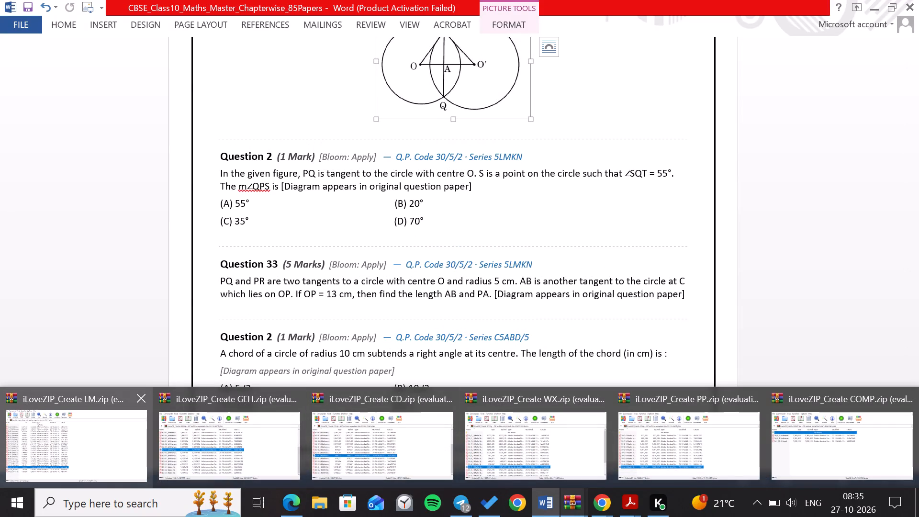
left_click(65, 449)
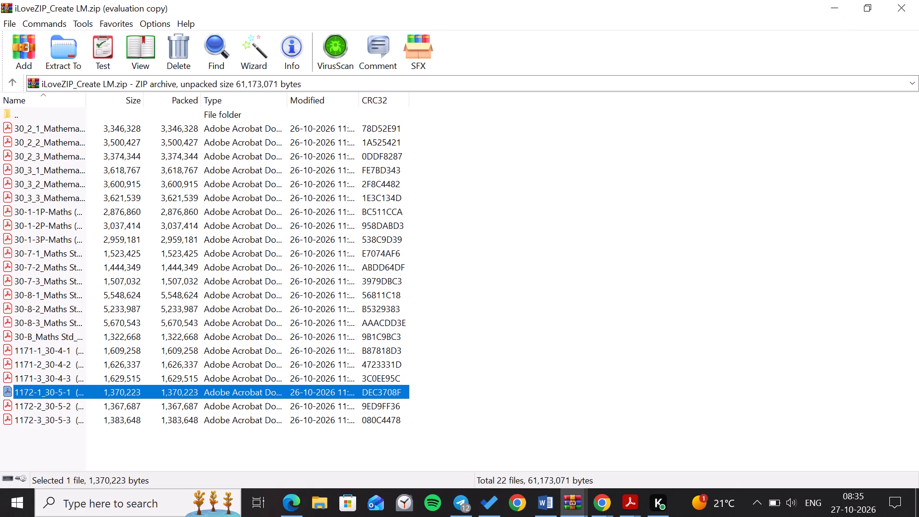
double_click(74, 404)
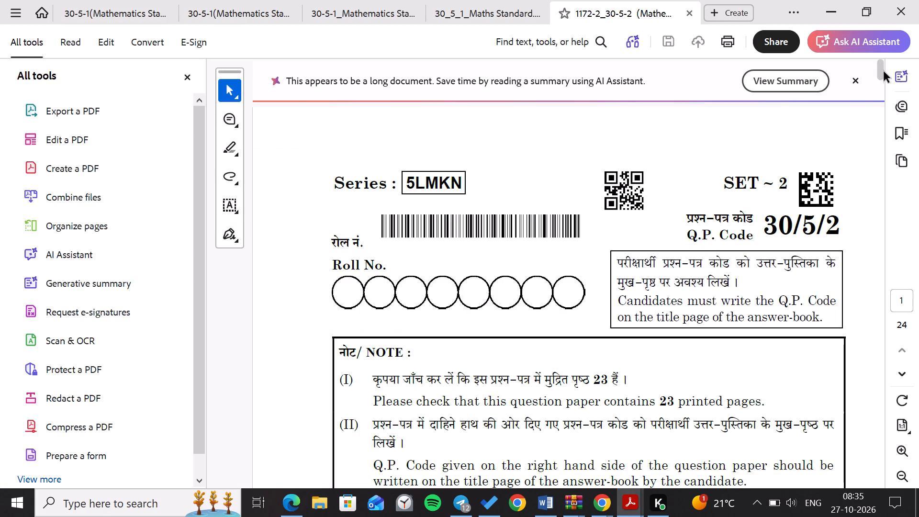
Capture a screenshot of the English Question 2 tangent diagram (P, Q, T, S, O) on page 5 of the paper.
left_click_drag(879, 71, 880, 141)
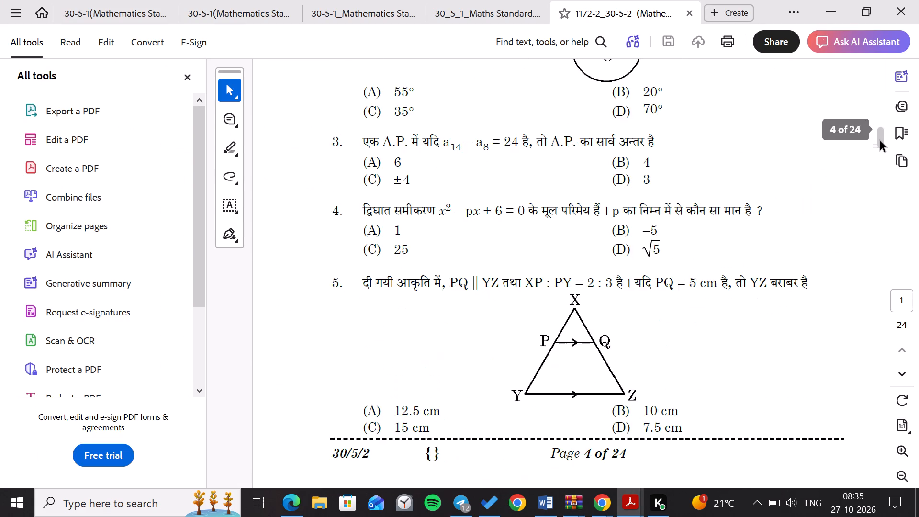
left_click_drag(880, 141, 880, 151)
scroll(566, 373, "up", 16)
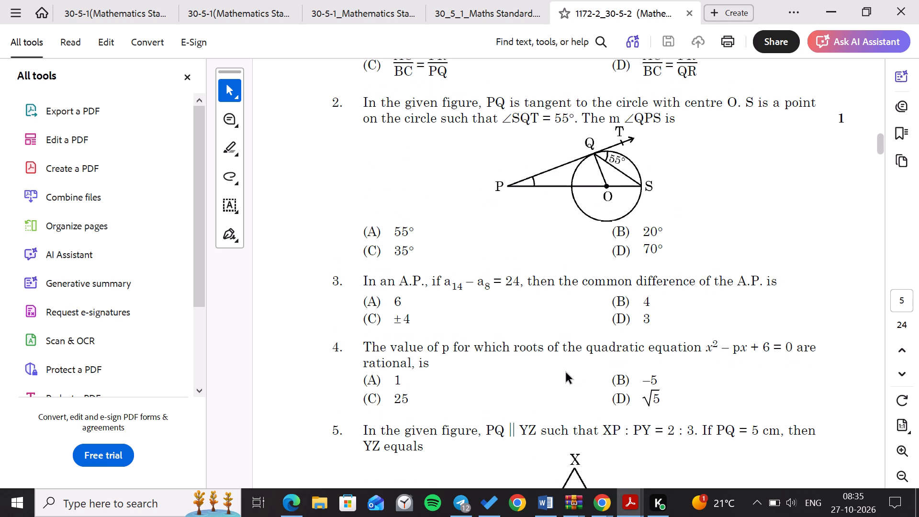
key("shift+super+s")
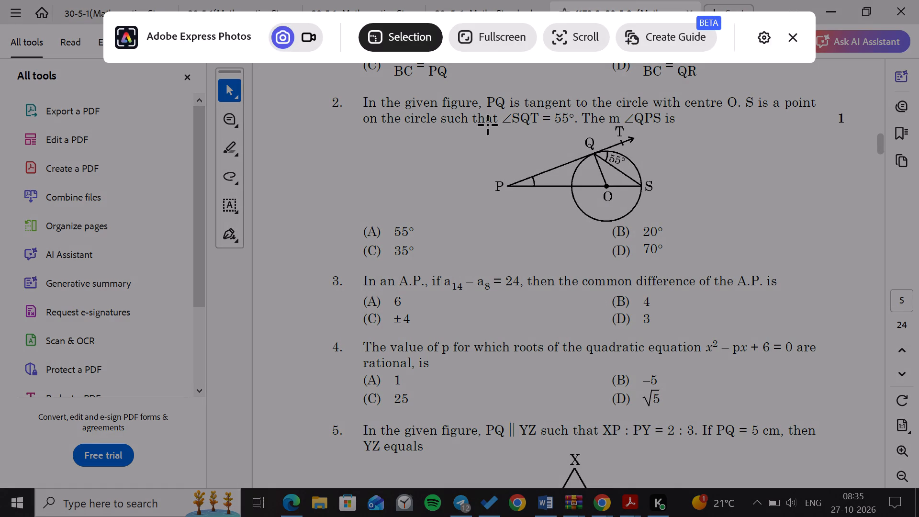
left_click_drag(488, 125, 648, 226)
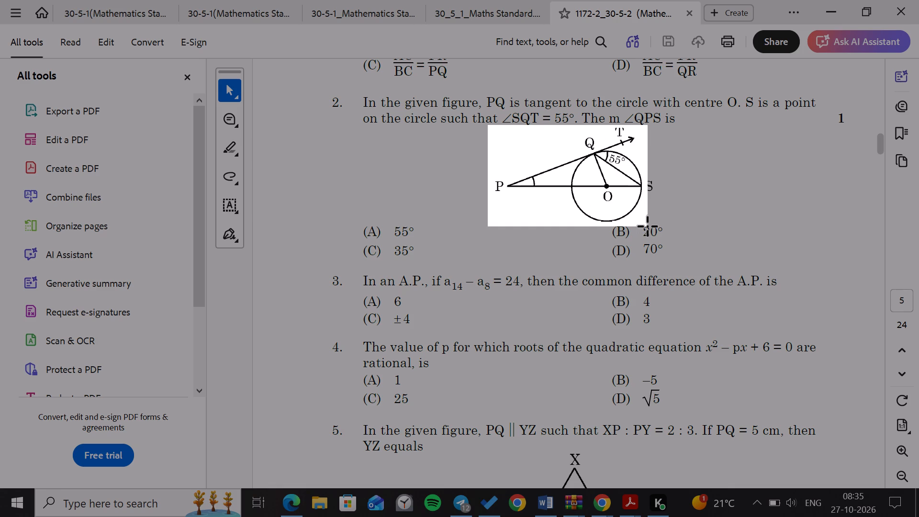
left_click_drag(648, 226, 665, 226)
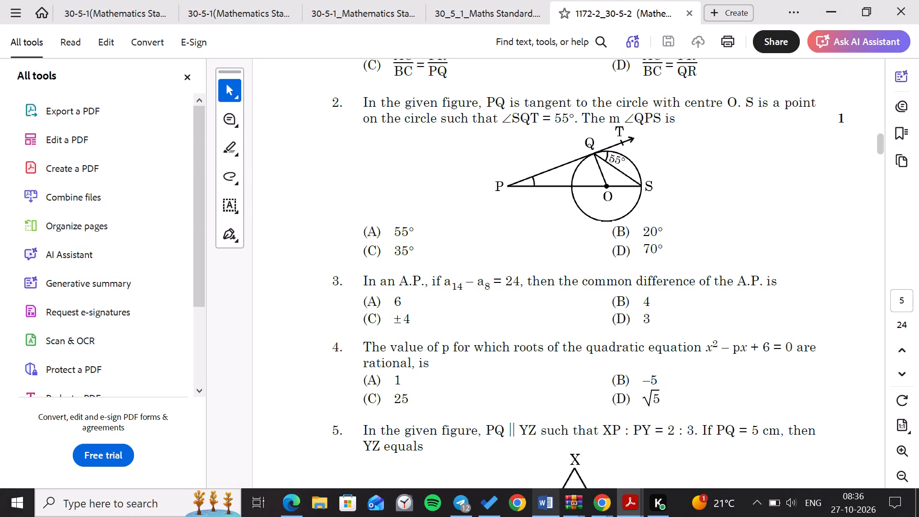
In the Word document, replace the diagram placeholder text in Question 2 (Series 5LMKN) with the captured figure on a new line.
left_click(546, 516)
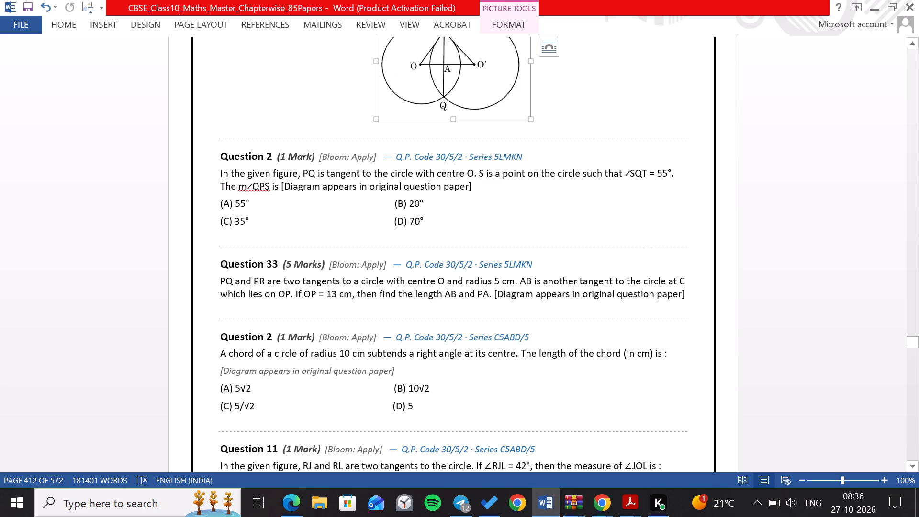
left_click_drag(281, 187, 473, 187)
key("BackSpace")
key("Return")
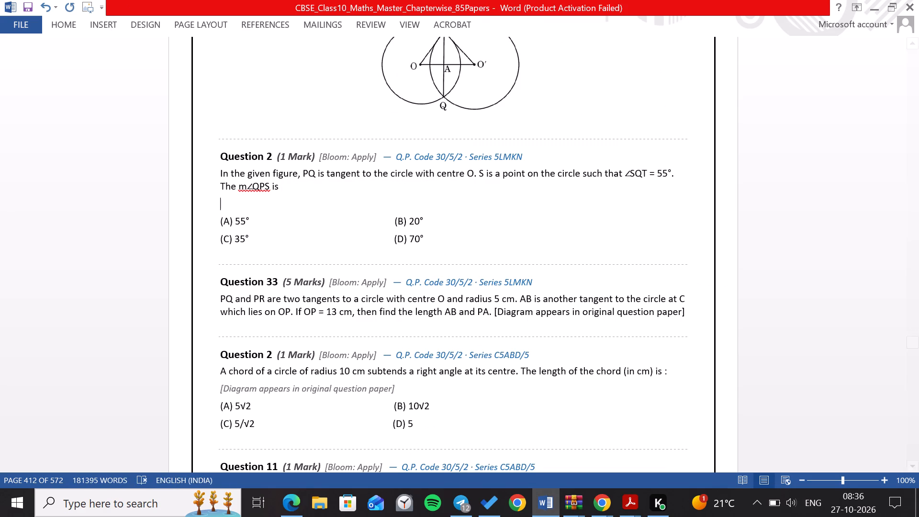
key("ctrl+v")
Centre the pasted tangent diagram under Question 2 (Series 5LMKN).
left_click(373, 228)
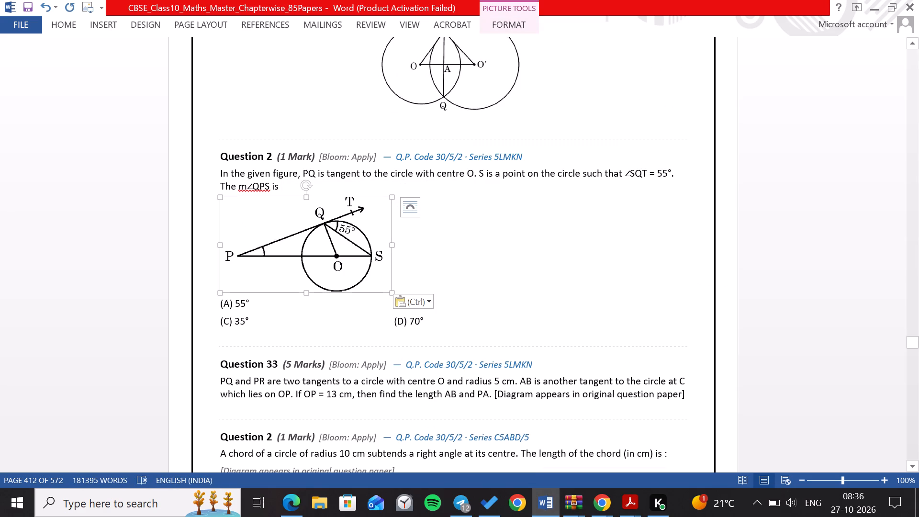
left_click(62, 22)
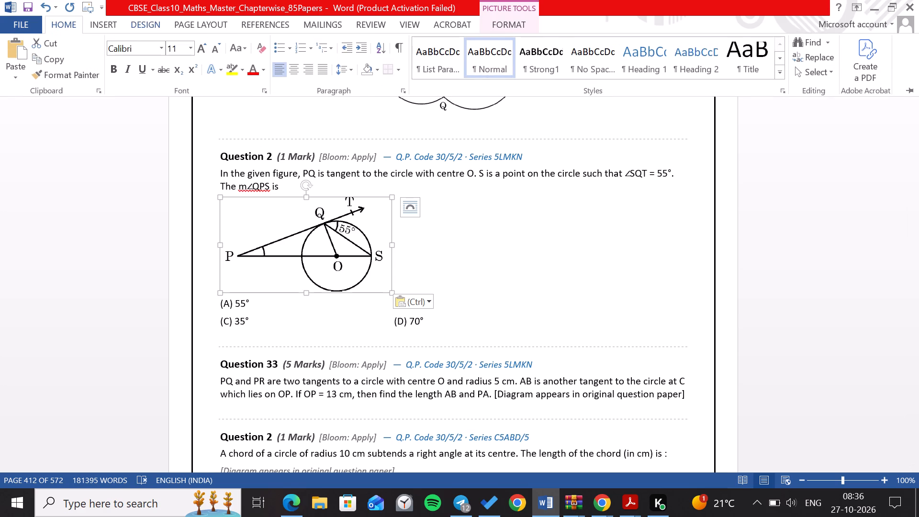
left_click(301, 69)
scroll(463, 216, "down", 20)
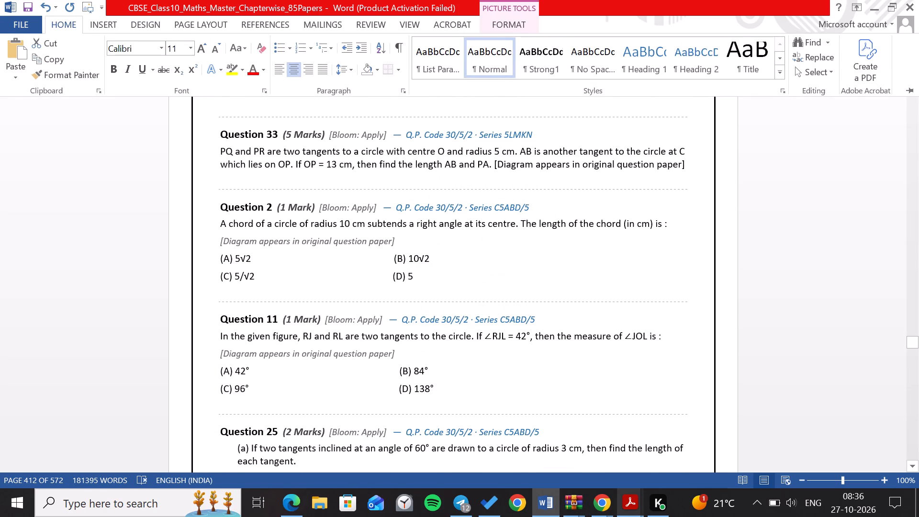
left_click(873, 443)
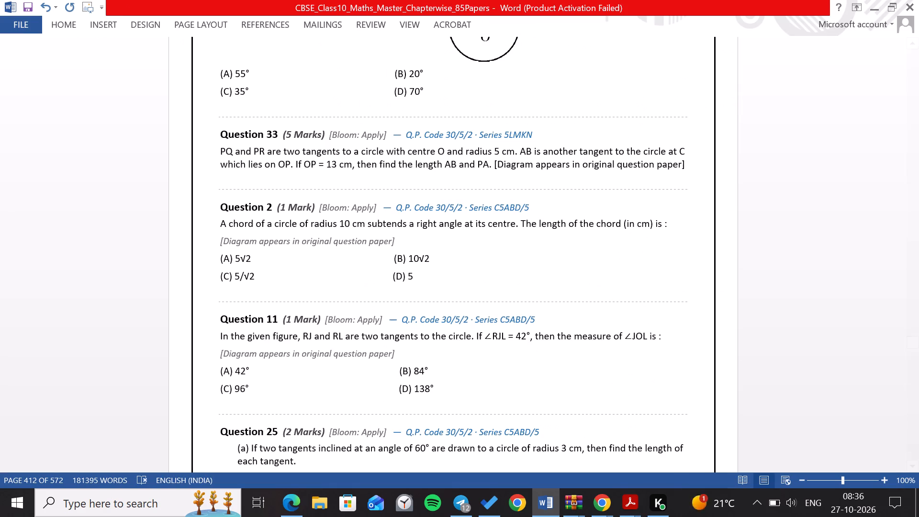
Switch to the 30/5/2 paper in Acrobat and capture a screenshot of the Question 33 two-tangents diagram on page 15.
left_click(846, 450)
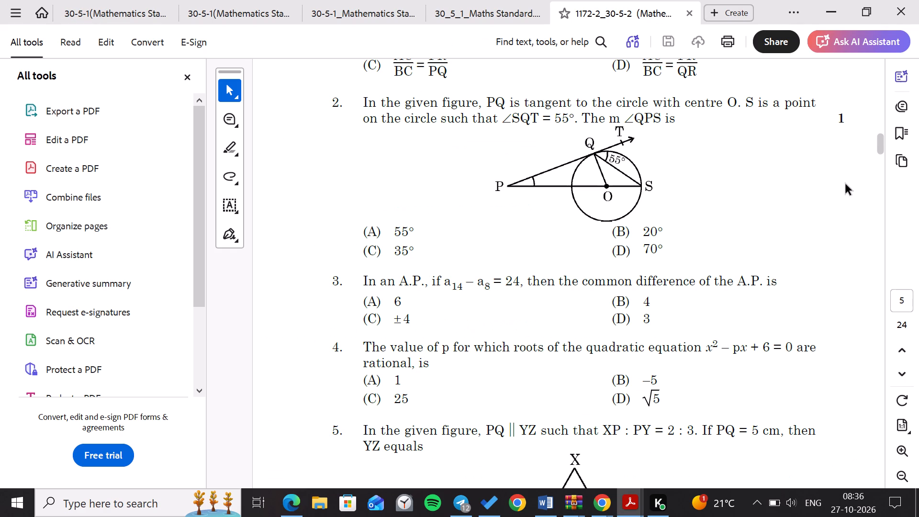
left_click_drag(881, 145, 889, 235)
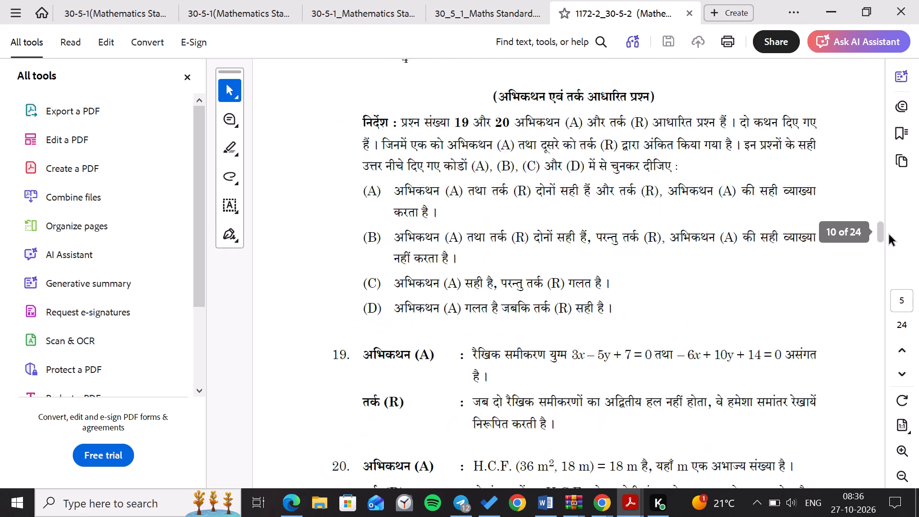
left_click_drag(889, 235, 895, 331)
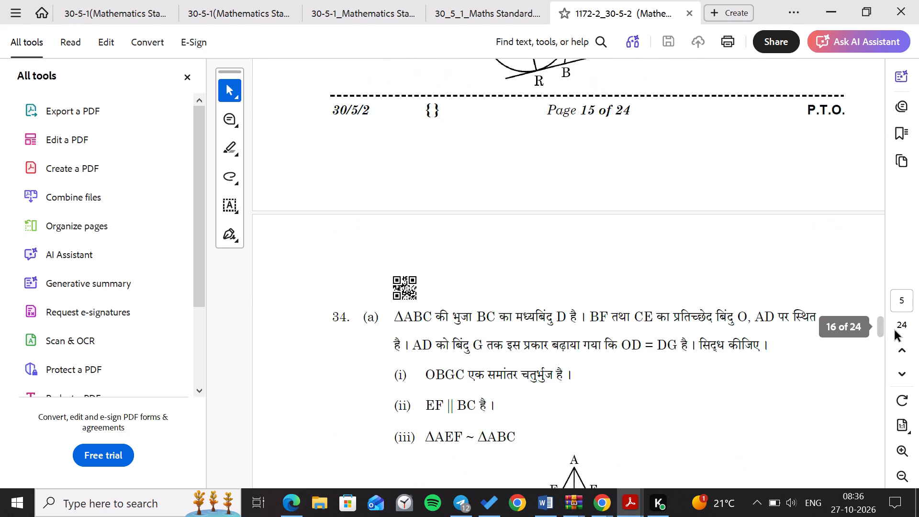
left_click_drag(895, 331, 896, 321)
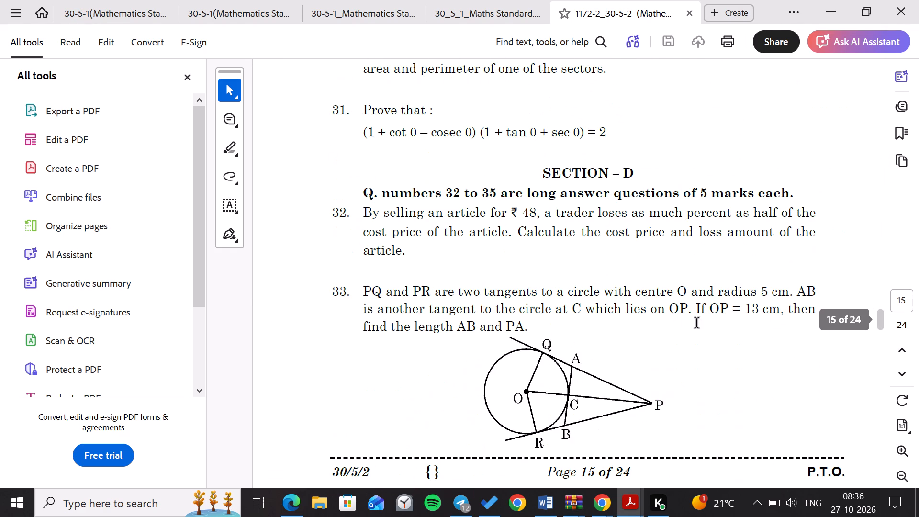
key("shift+super+s")
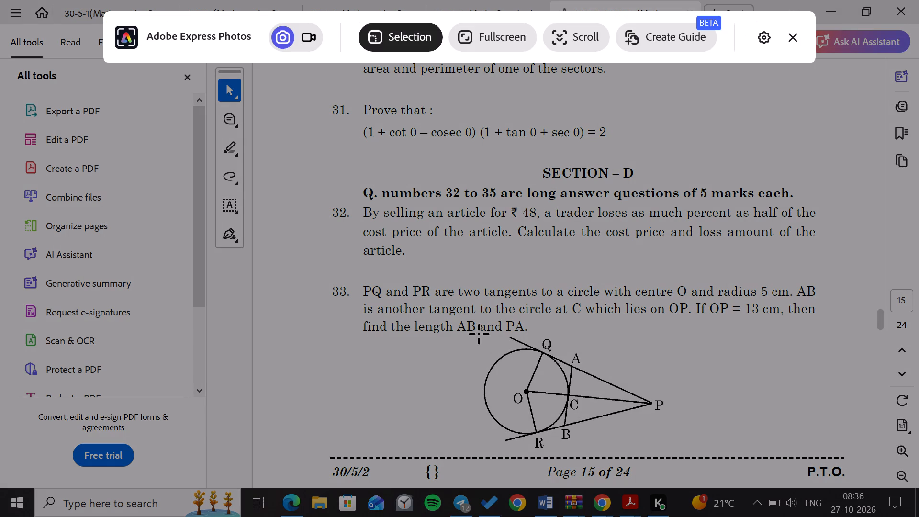
left_click_drag(479, 334, 677, 453)
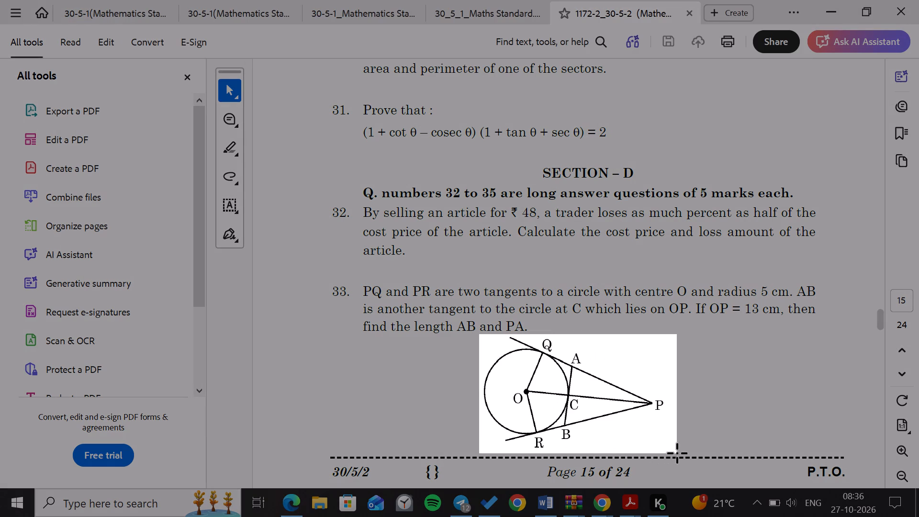
left_click_drag(677, 453, 670, 453)
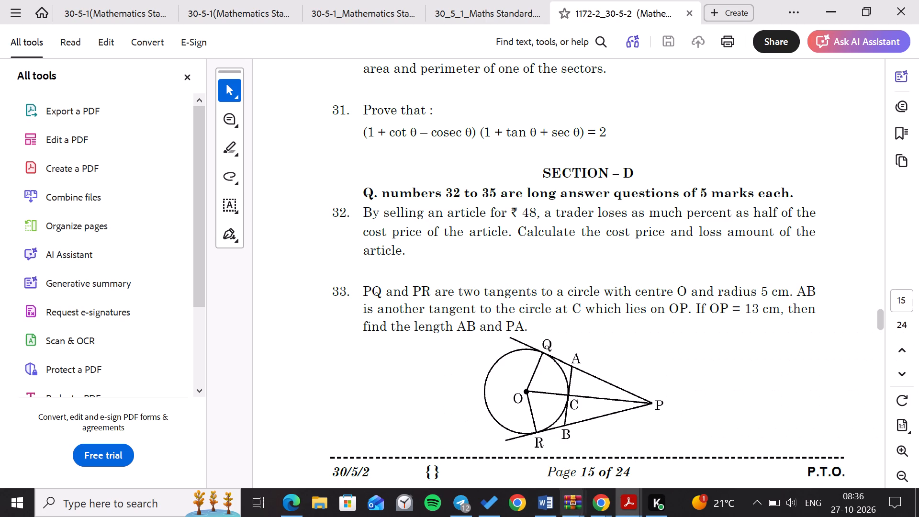
In the Word document, replace the diagram placeholder text in Question 33 (Series 5LMKN) with the captured figure on a new line.
left_click(544, 504)
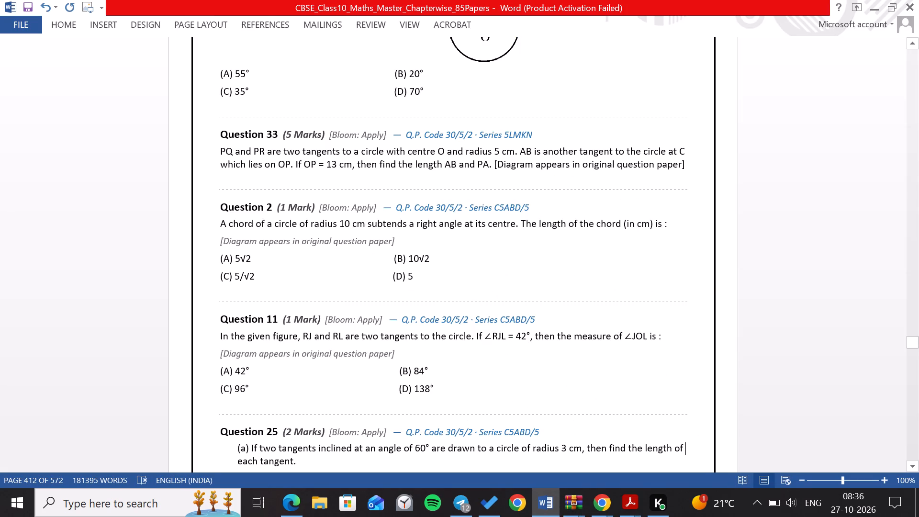
left_click_drag(493, 163, 674, 169)
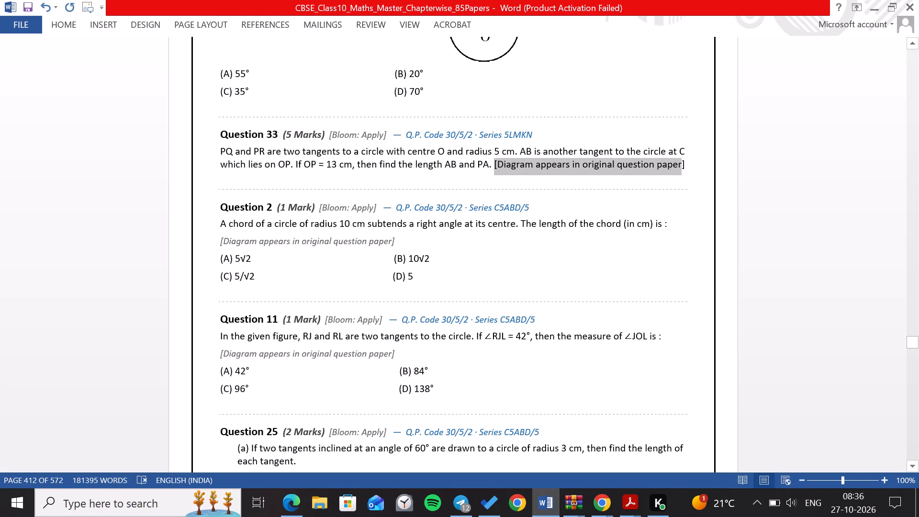
left_click_drag(674, 169, 684, 166)
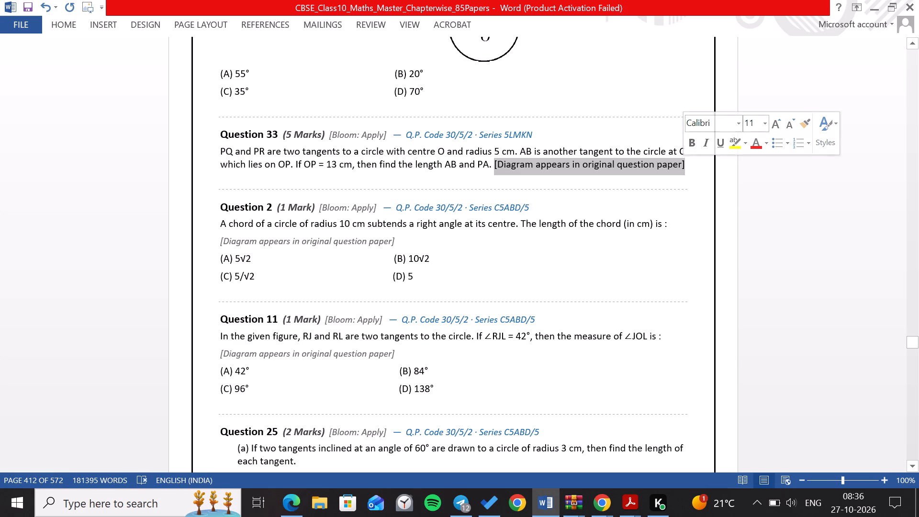
key("BackSpace")
key("Return")
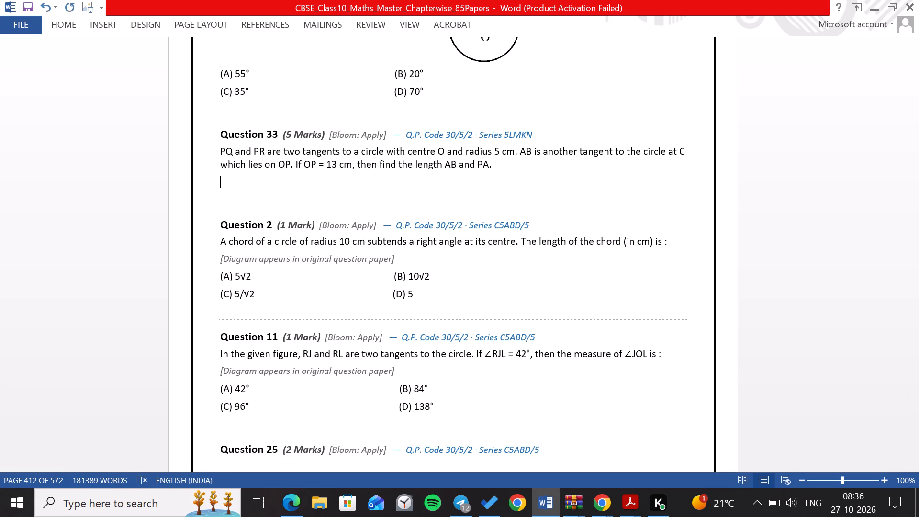
key("ctrl+v")
Centre the pasted two-tangents diagram under Question 33 (Series 5LMKN).
scroll(327, 234, "up", 4)
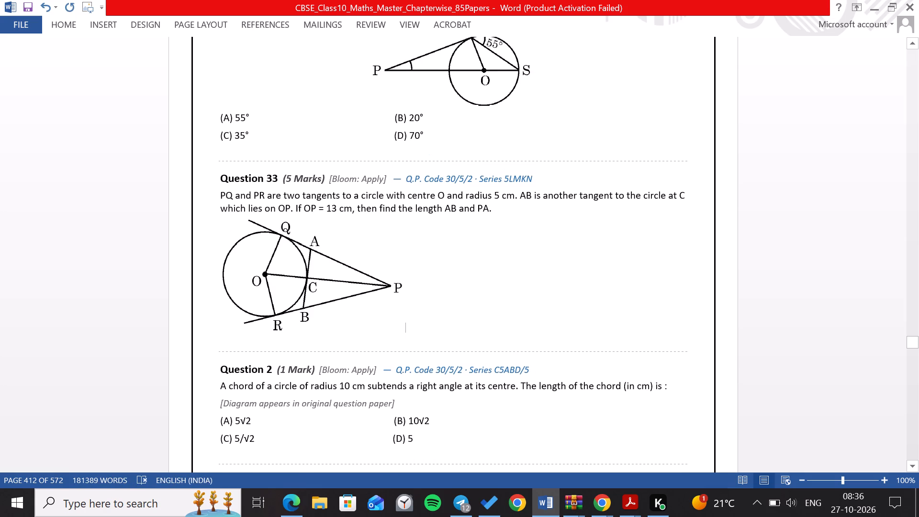
scroll(327, 234, "up", 4)
scroll(327, 240, "down", 8)
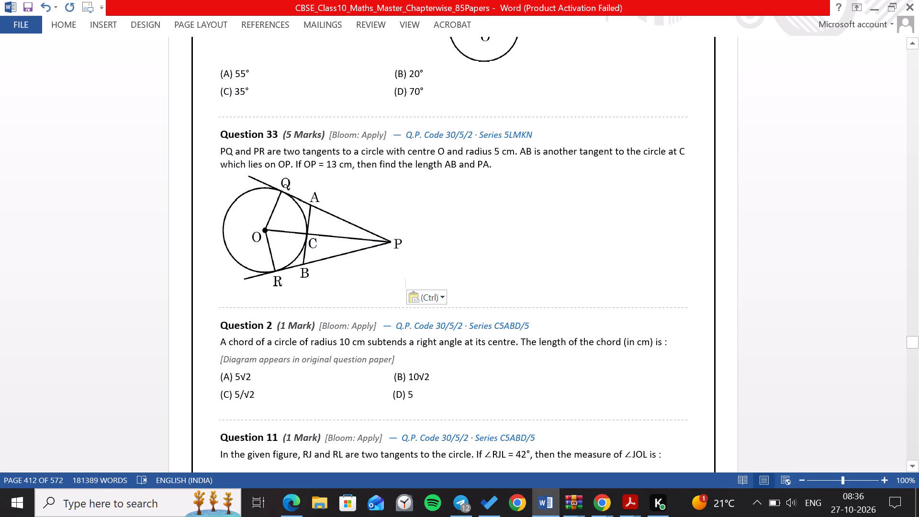
left_click(244, 221)
left_click(58, 26)
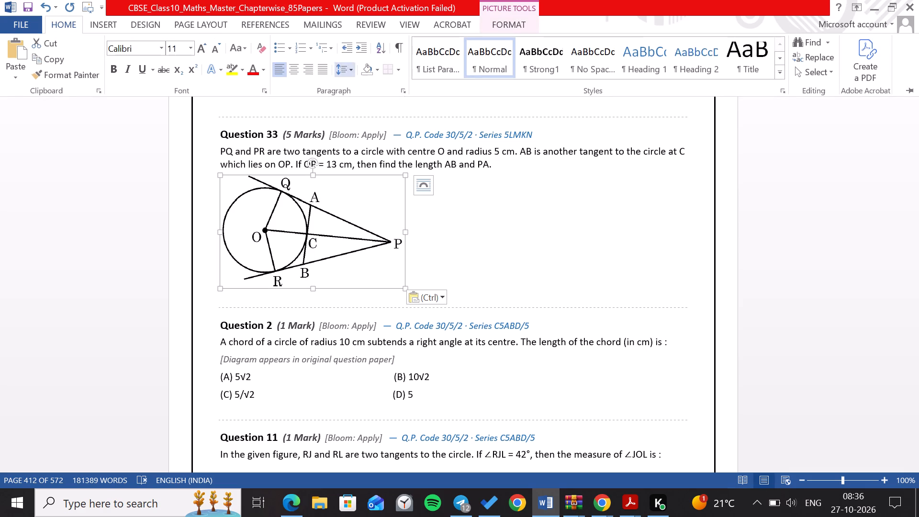
left_click(294, 67)
Open the 30-5-2 Mathematics question paper PDF (Series C5ABD/5) from the iLoveZIP_Create CD.zip archive.
scroll(501, 314, "down", 13)
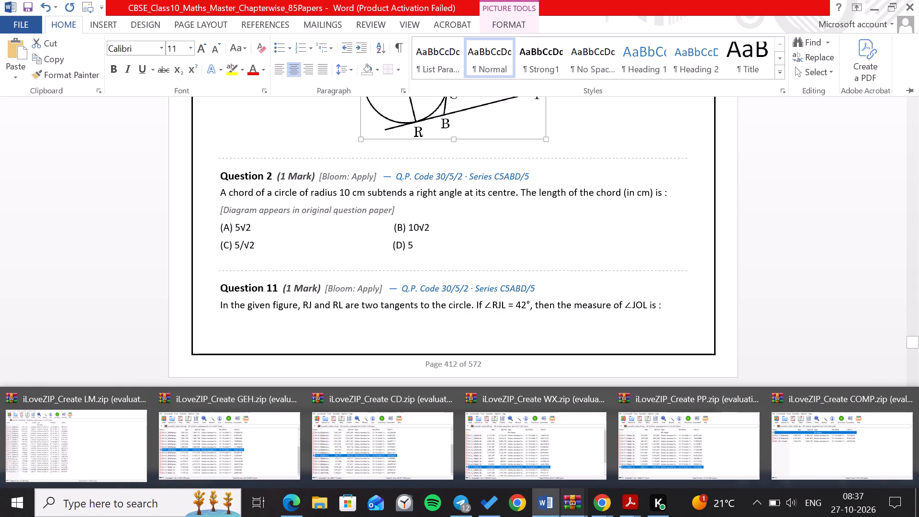
left_click(400, 469)
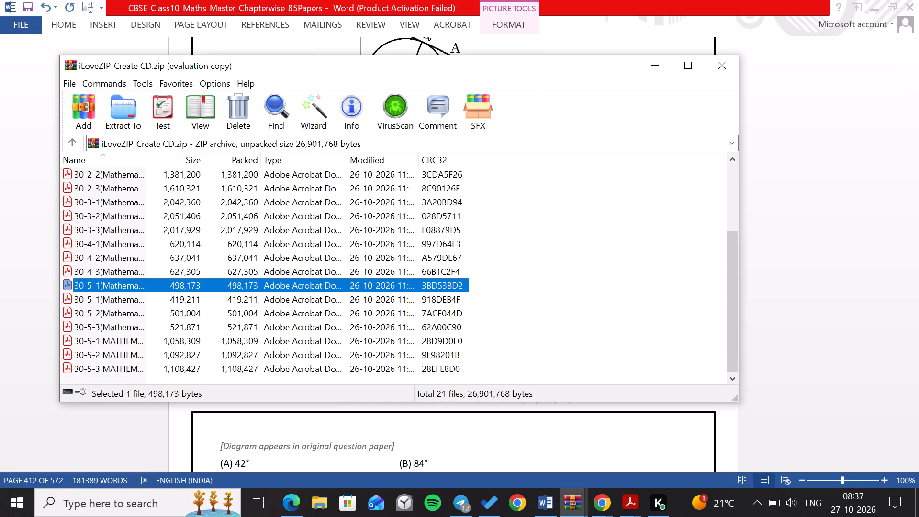
double_click(247, 307)
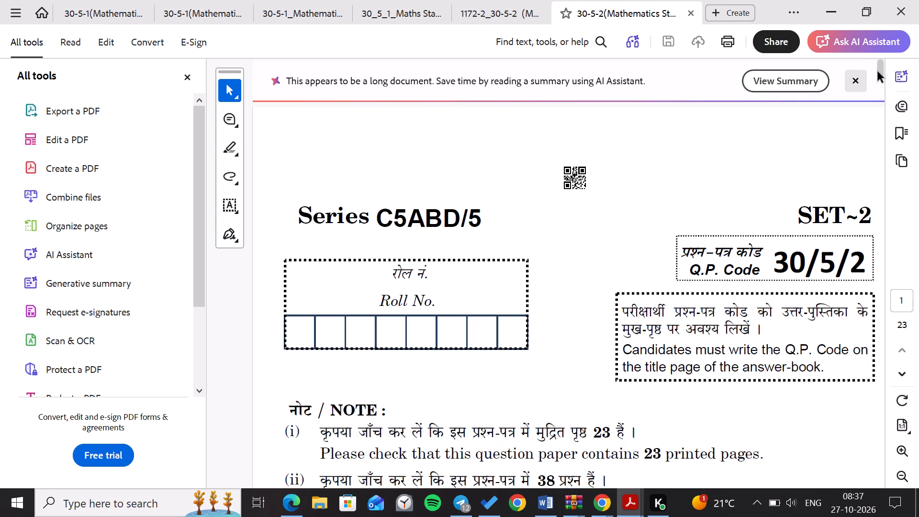
Capture a screenshot of the Question 2 diagram, the circle with the 10 cm radius and chord AB, on page 4.
left_click_drag(879, 72, 886, 133)
scroll(618, 237, "up", 12)
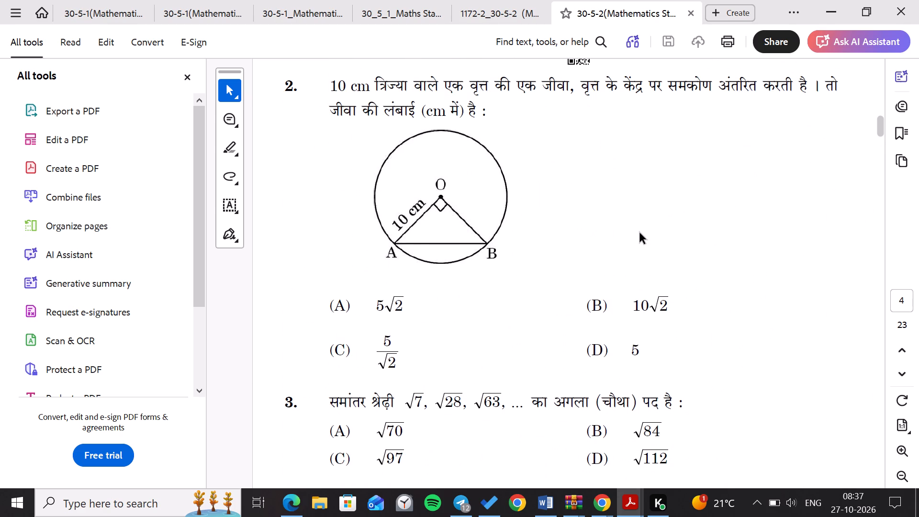
key("shift+super+s")
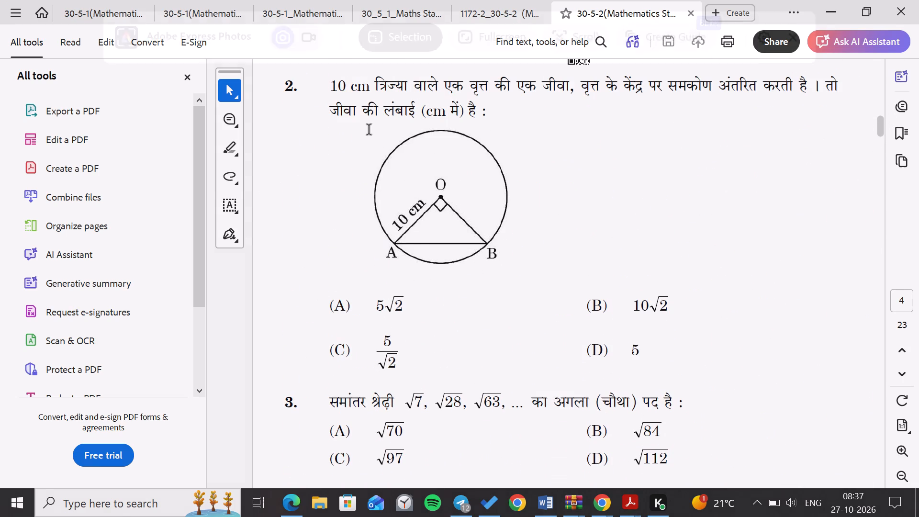
left_click_drag(369, 124, 506, 269)
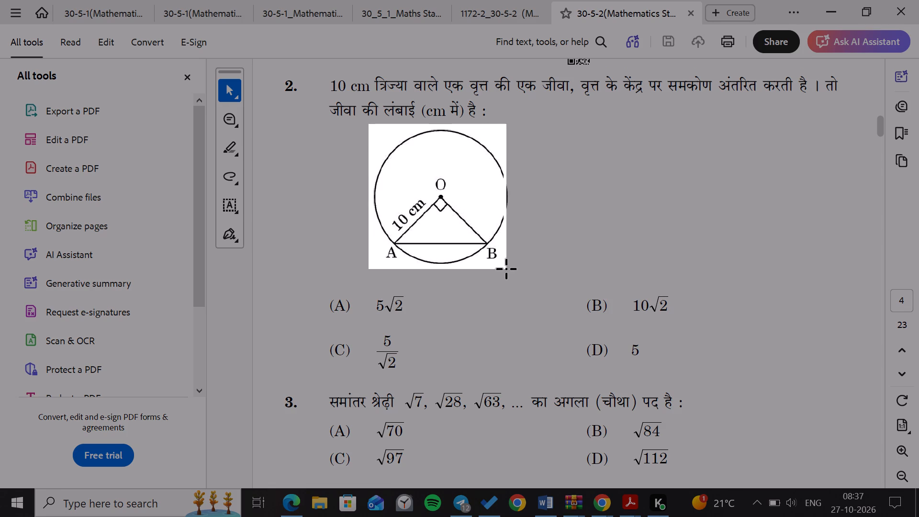
left_click_drag(506, 269, 518, 270)
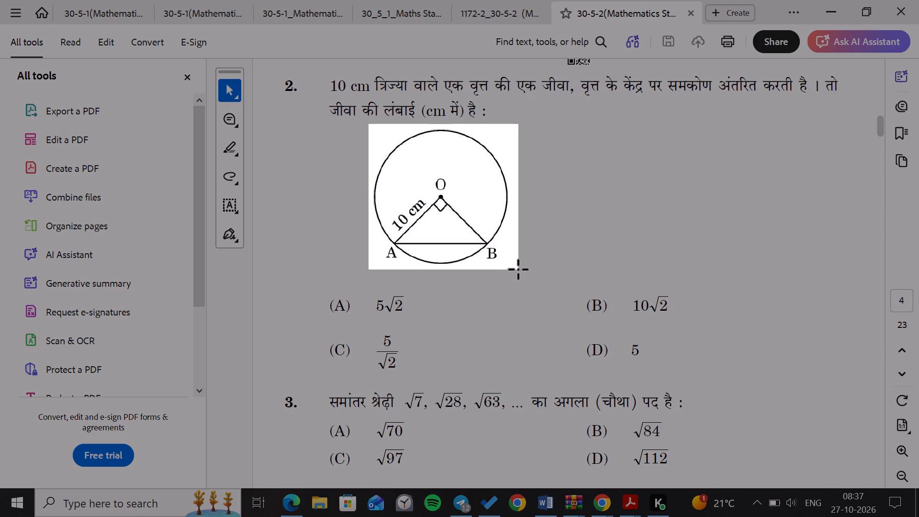
Finish the screenshot selection around Question 2's circle with the 10 cm radius and chord AB.
left_click_drag(518, 270, 515, 270)
In the Word document, replace the diagram placeholder under Question 2 (30/5/2, Series C5ABD/5) with the captured chord AB figure on its own line.
left_click(545, 506)
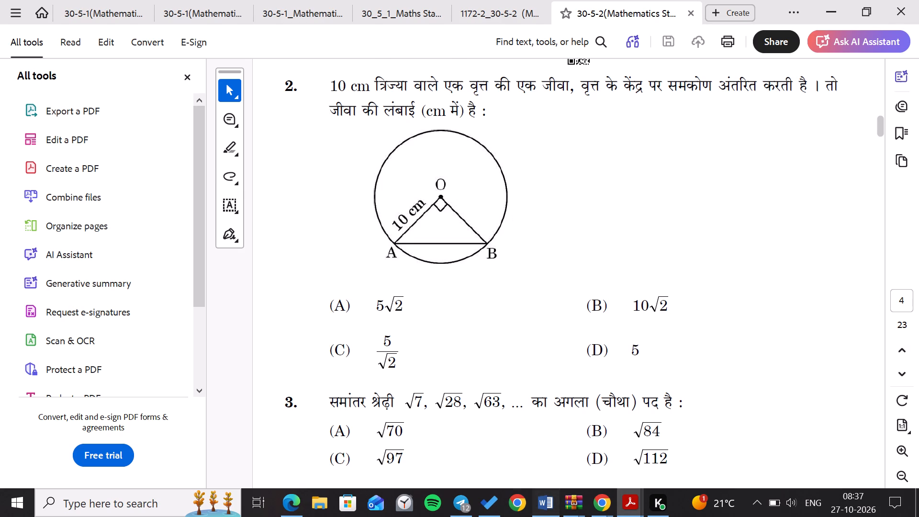
left_click_drag(216, 209, 257, 209)
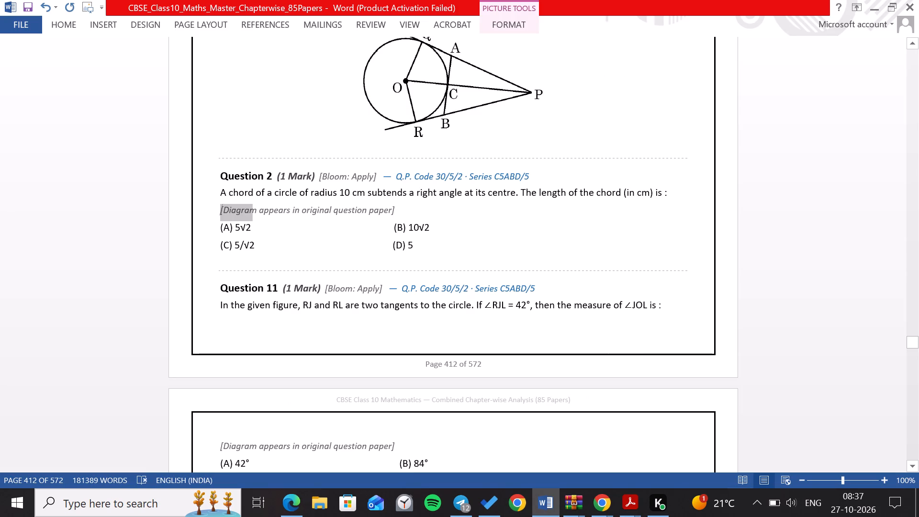
left_click_drag(257, 209, 394, 208)
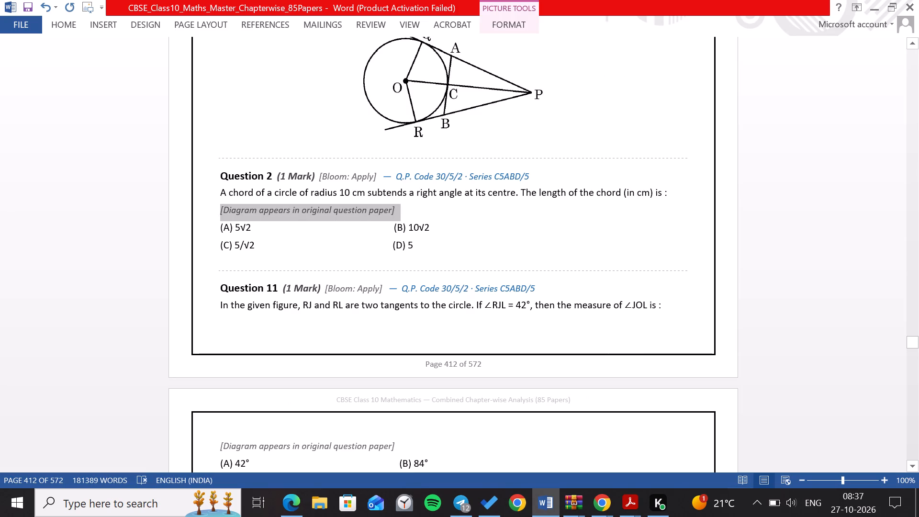
left_click_drag(394, 208, 396, 208)
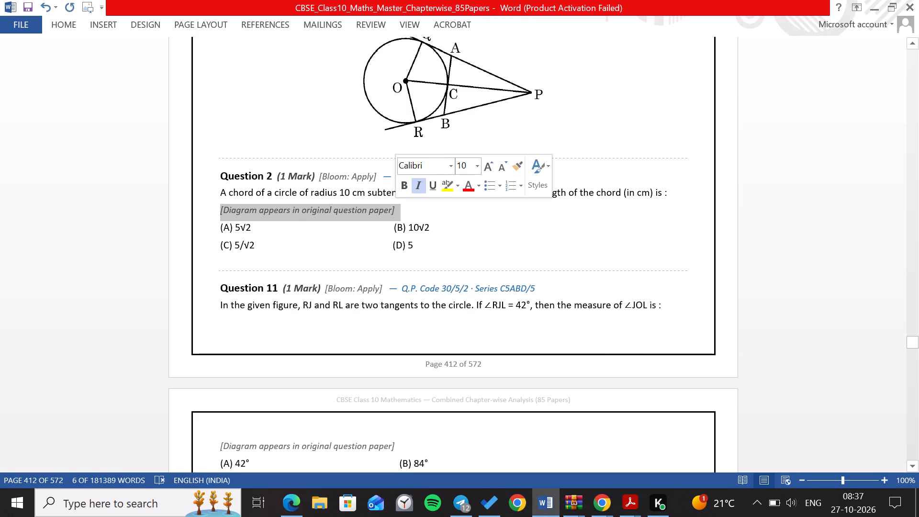
key("BackSpace")
key("Return")
key("Up")
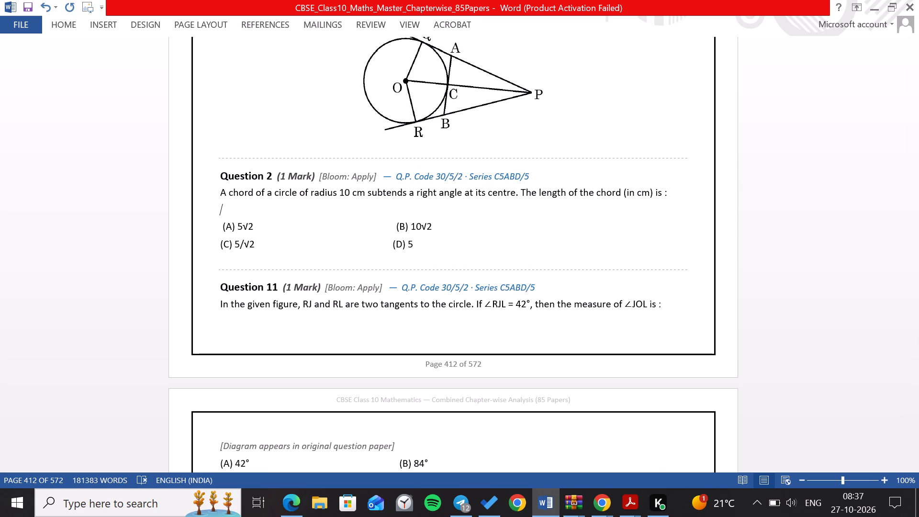
key("ctrl+v")
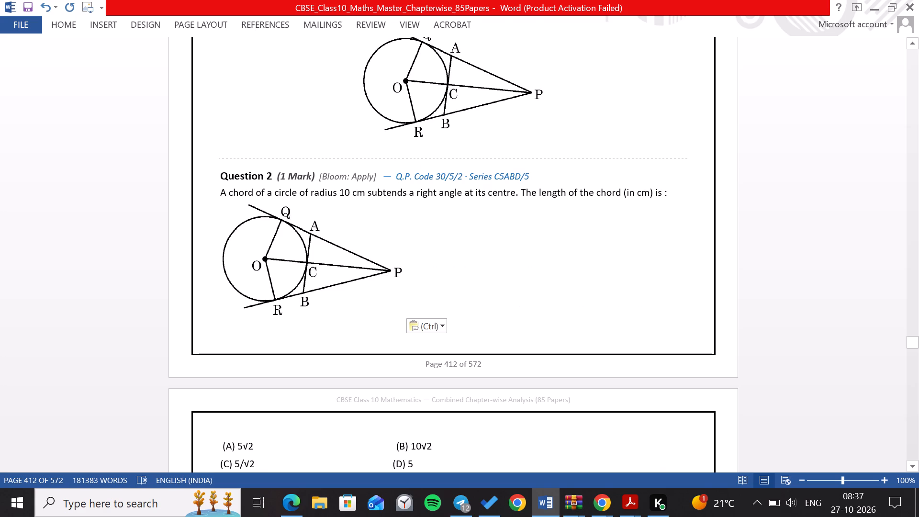
left_click(346, 255)
key("BackSpace")
key("ctrl+v")
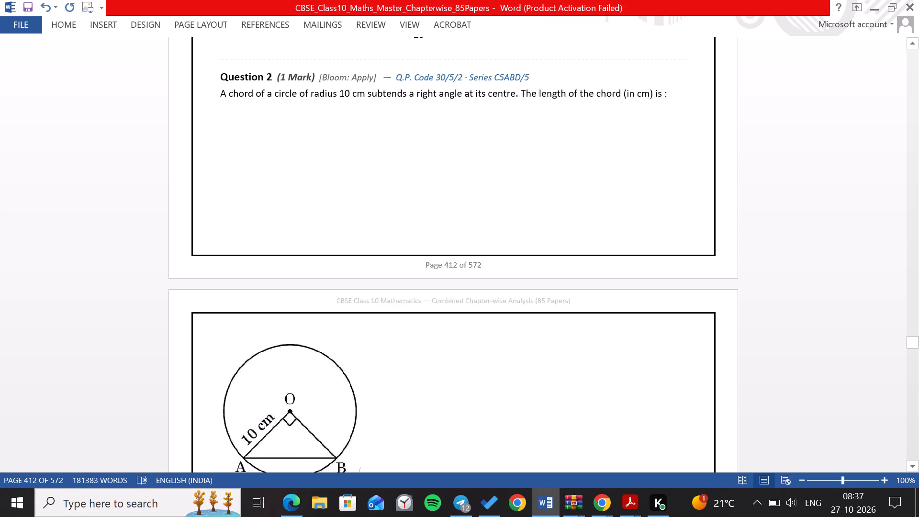
Scale the Question 2 circle figure down proportionally so it fits on the same page as its question.
left_click(323, 356)
scroll(320, 350, "down", 6)
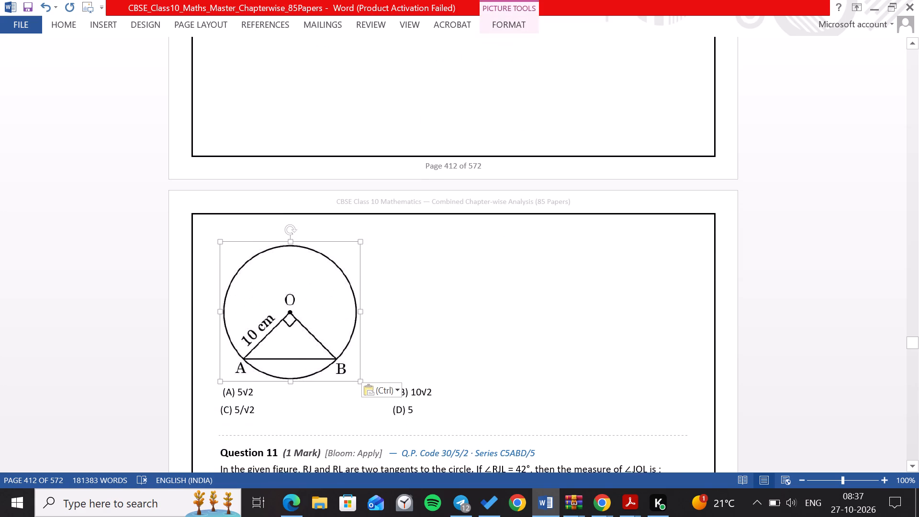
left_click_drag(359, 381, 307, 314)
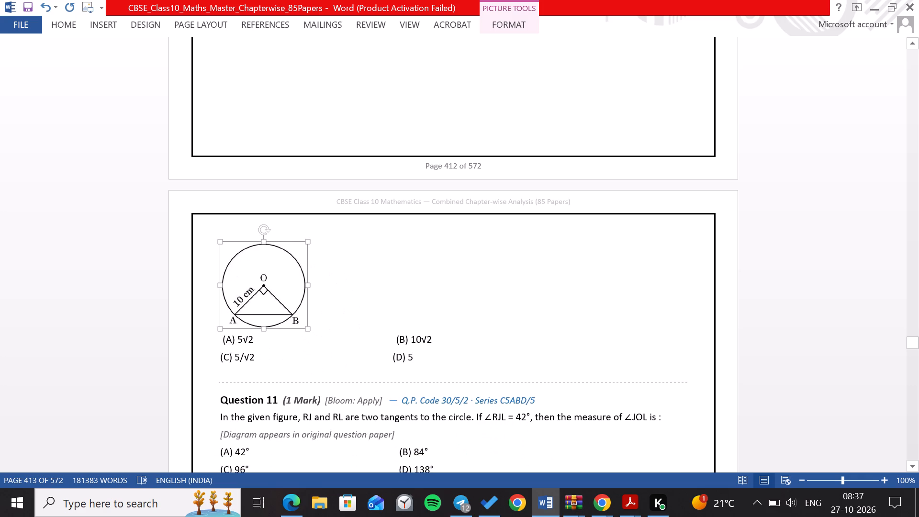
left_click_drag(307, 314, 300, 297)
scroll(300, 297, "up", 3)
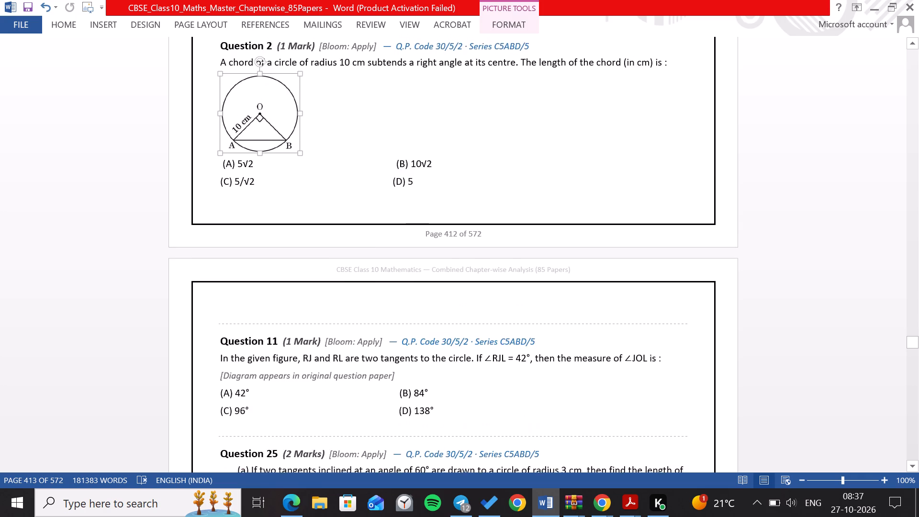
Capture a screenshot of the Question 11 diagram, the circle with tangents RJ and RL, on page 8 of the 30-5-2 PDF.
scroll(300, 297, "down", 19)
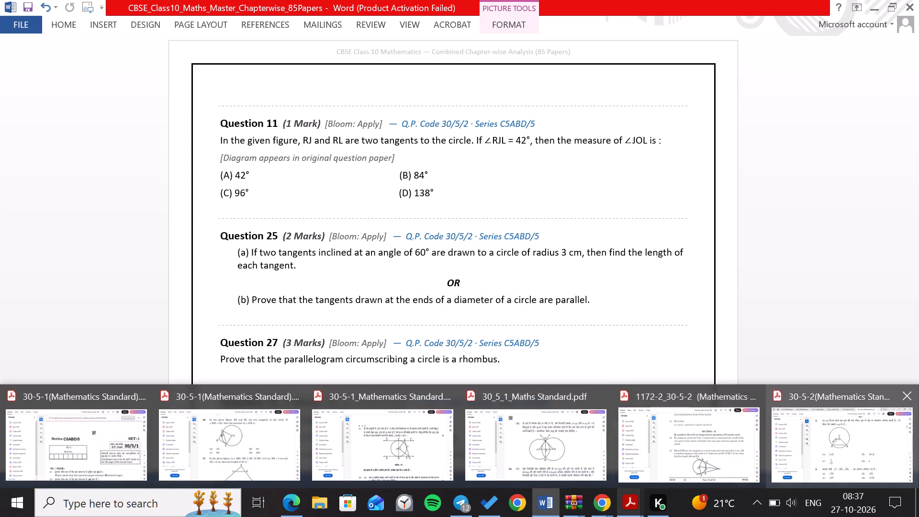
left_click(825, 431)
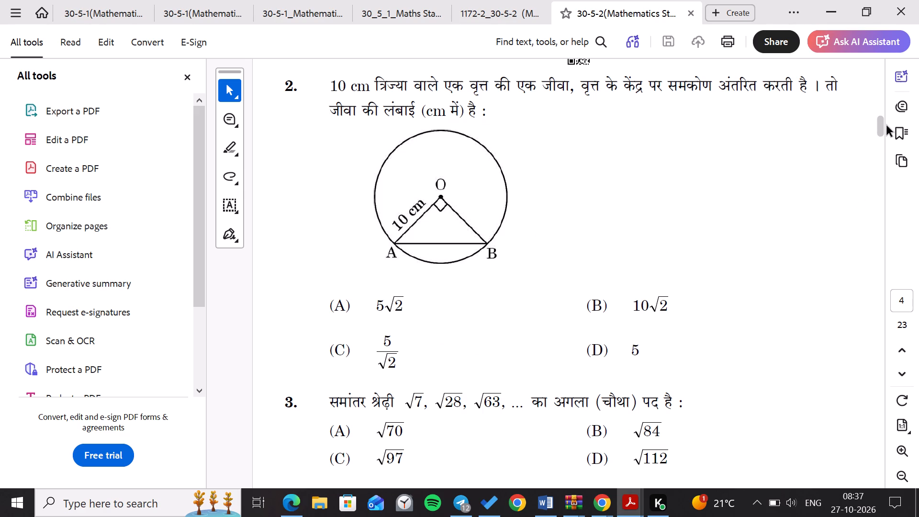
left_click_drag(883, 125, 887, 170)
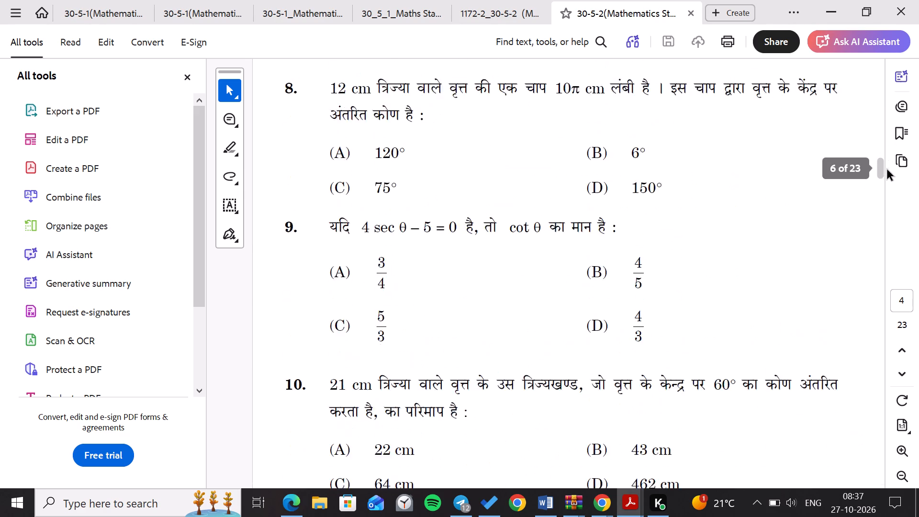
left_click_drag(887, 170, 892, 202)
scroll(513, 309, "up", 12)
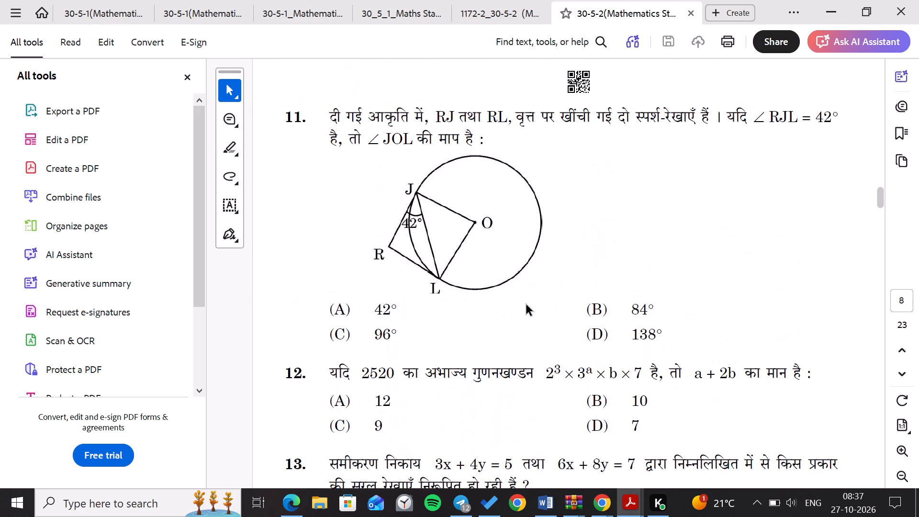
key("shift+super+s")
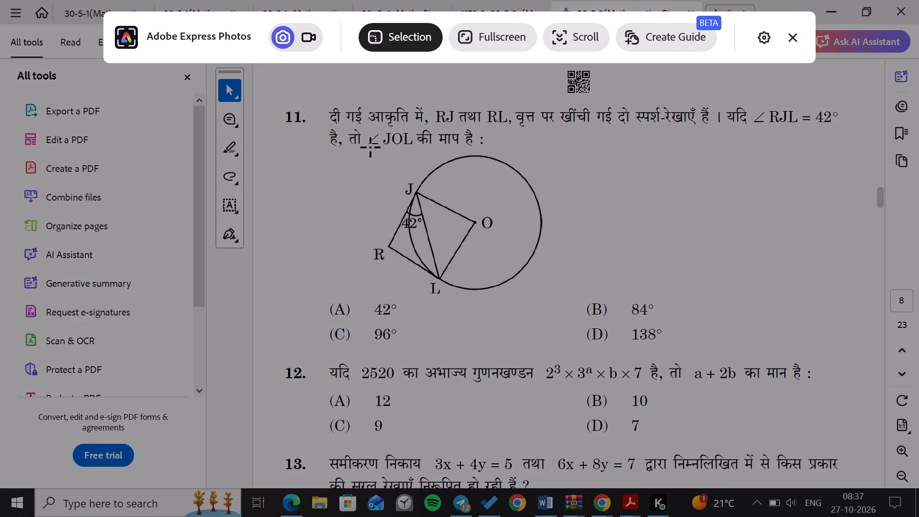
left_click_drag(370, 147, 544, 299)
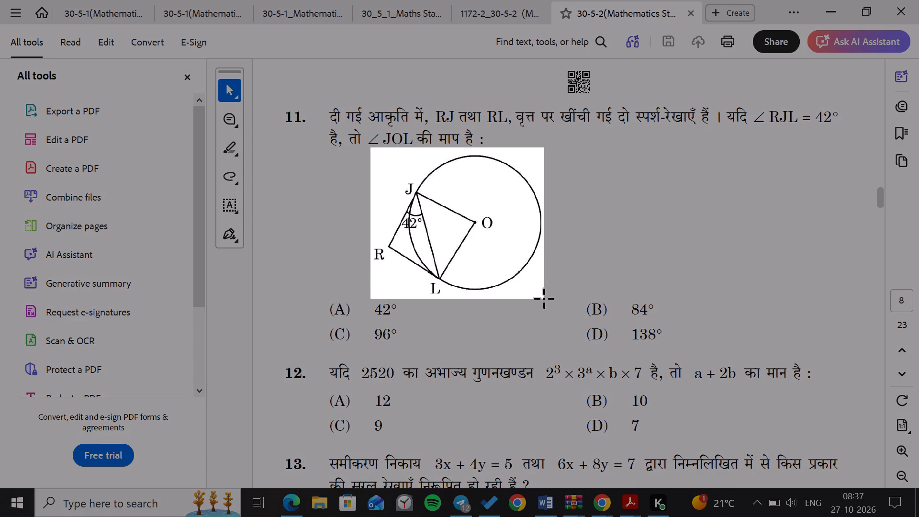
left_click_drag(544, 299, 550, 299)
In the Word document, replace the diagram placeholder under Question 11 (Series C5ABD/5) with the copied picture on its own line.
left_click(538, 512)
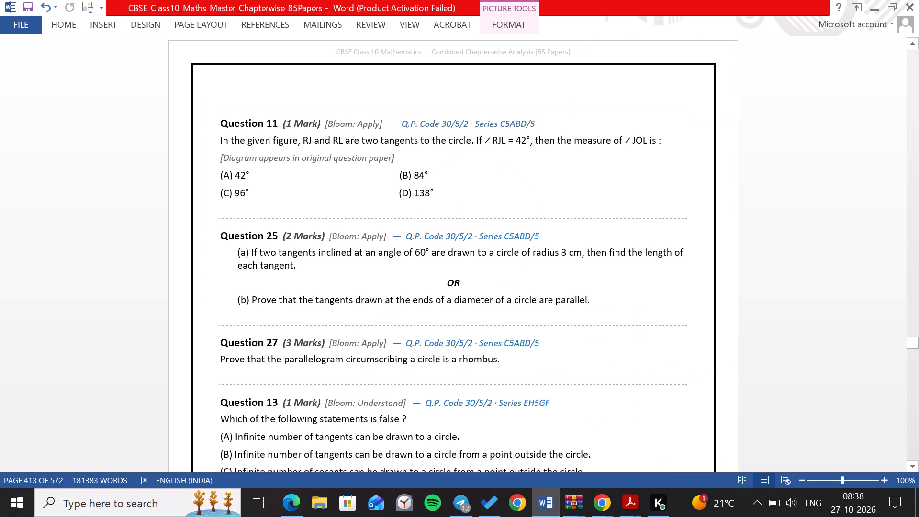
left_click_drag(215, 161, 406, 163)
key("BackSpace")
key("Return")
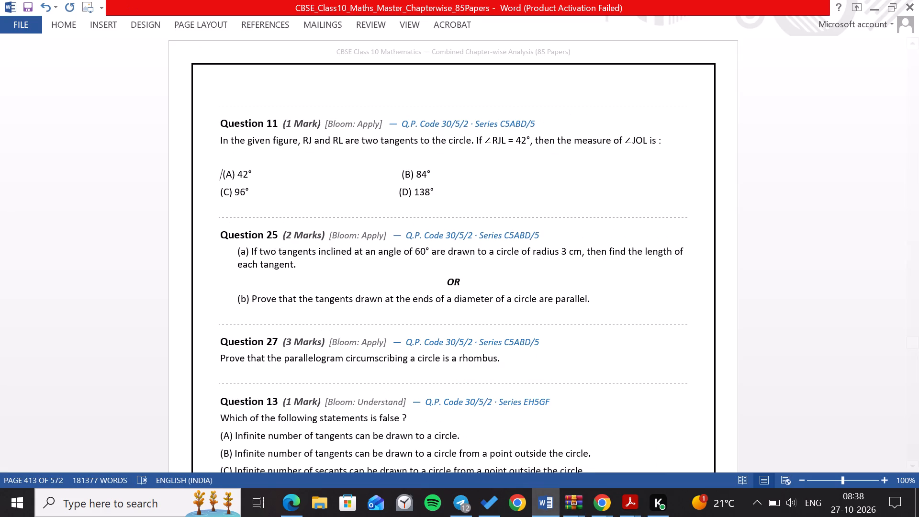
key("Up")
key("ctrl+v")
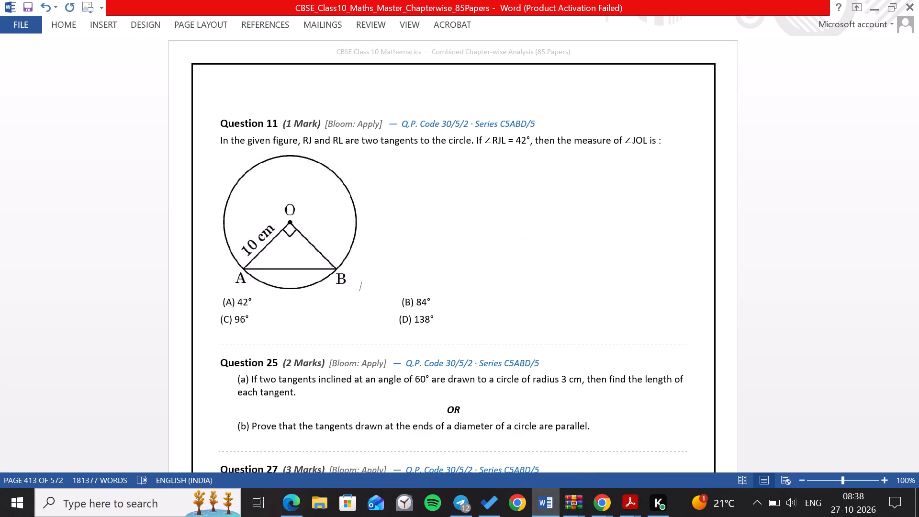
Delete the chord AB picture pasted under Question 11 and paste the captured RJ and RL tangents figure instead.
left_click(349, 256)
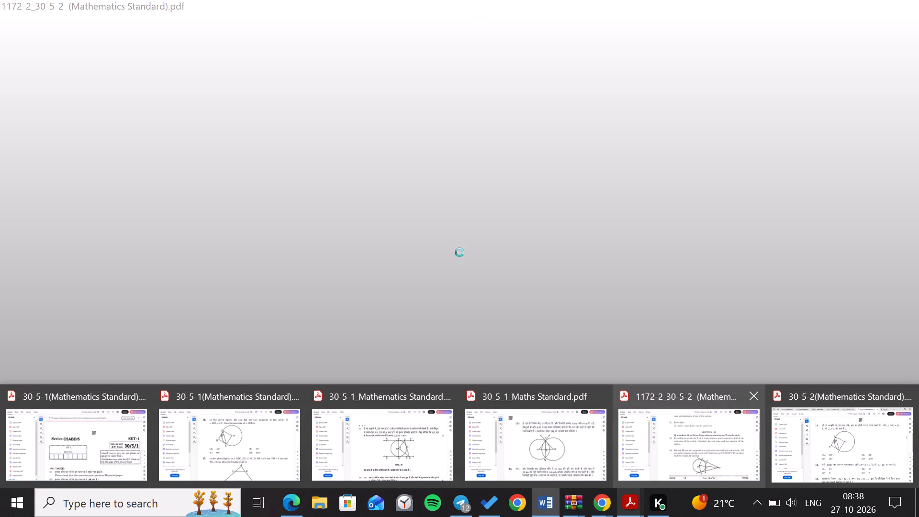
left_click_drag(861, 439, 847, 448)
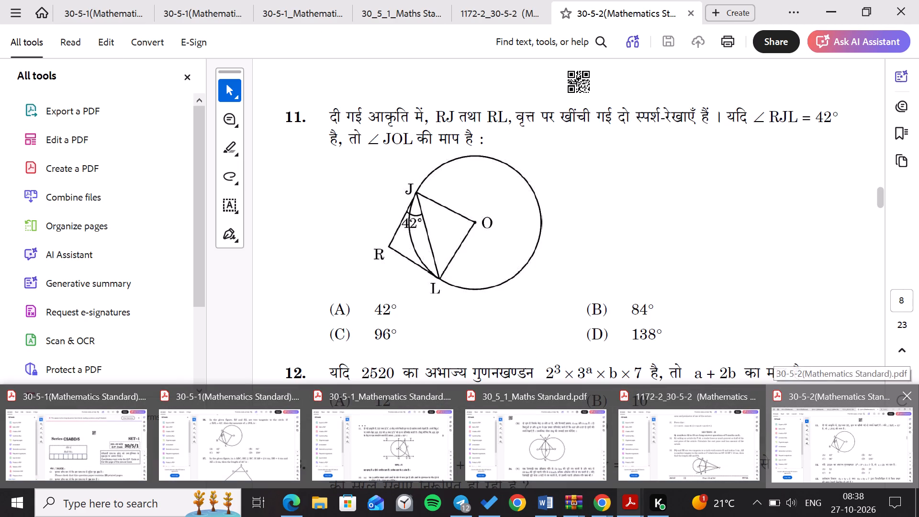
left_click_drag(847, 448, 439, 280)
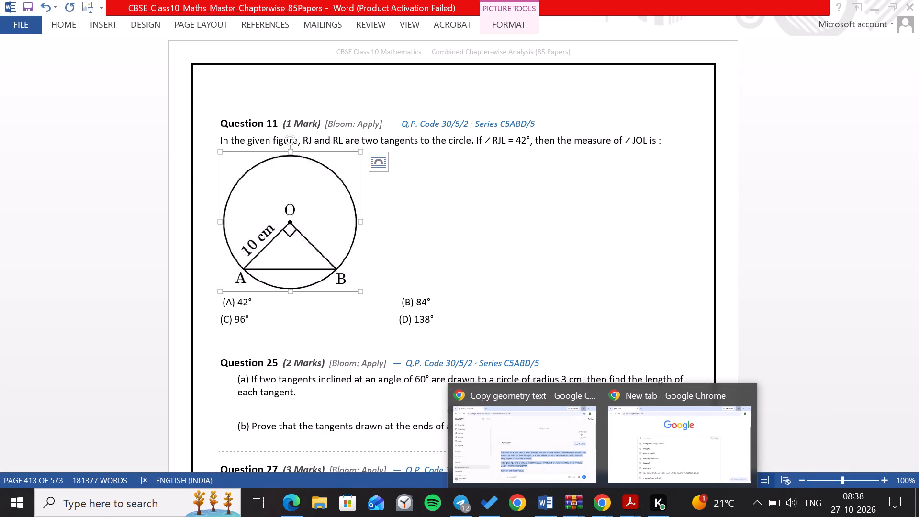
left_click_drag(439, 280, 374, 254)
scroll(370, 249, "up", 18)
scroll(363, 249, "down", 12)
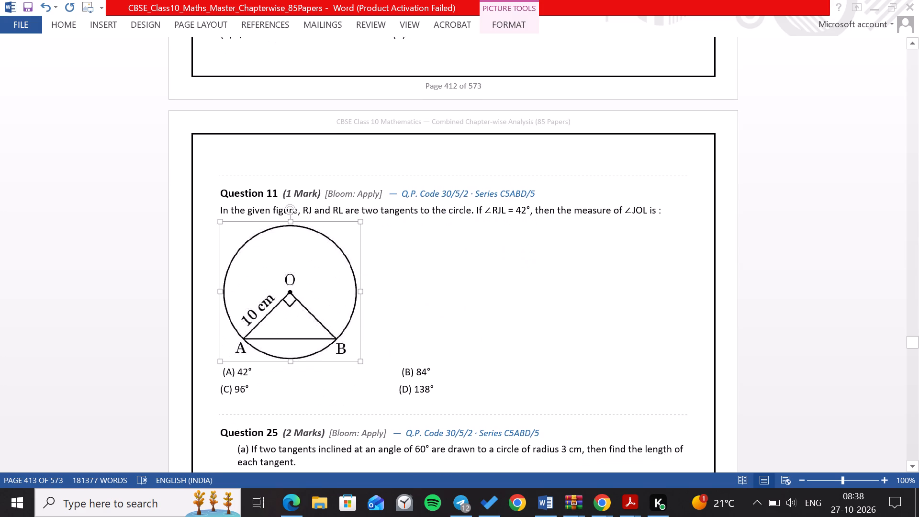
key("BackSpace")
left_click(299, 300)
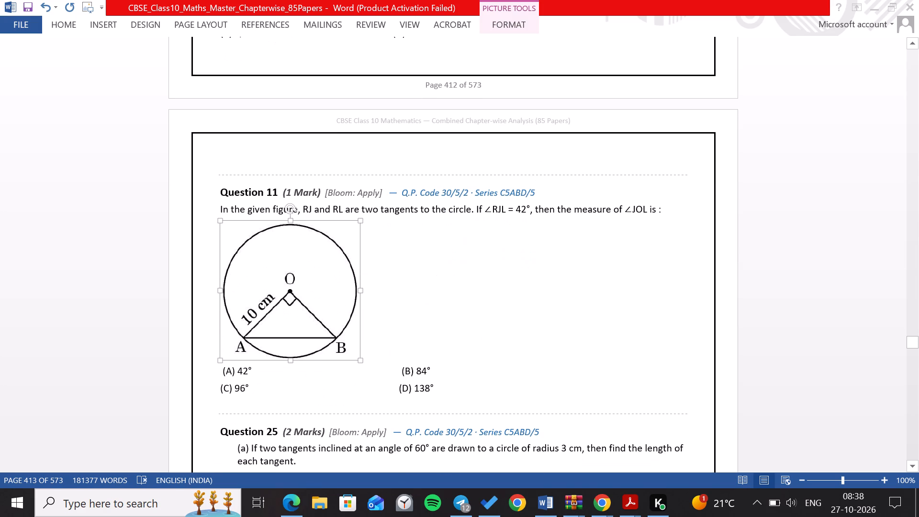
key("BackSpace")
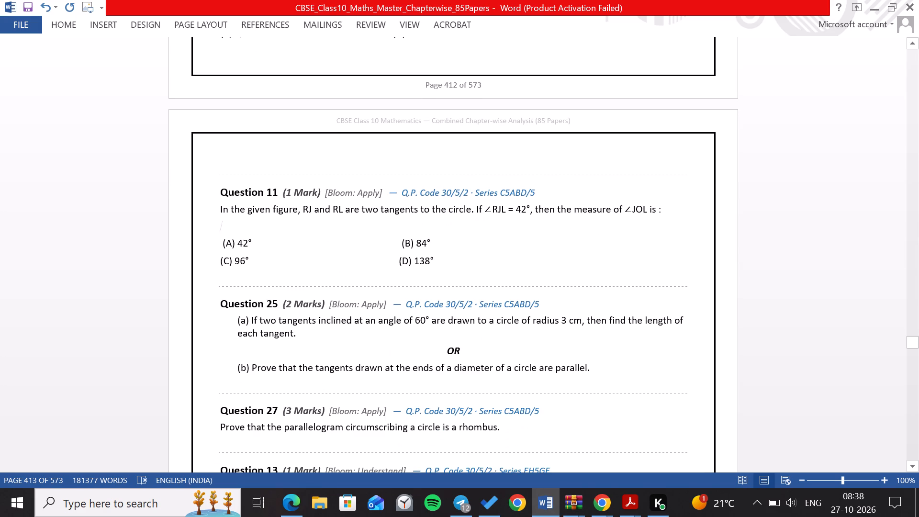
key("ctrl+v")
Scale down the tangents figure under Question 11 proportionally to about two-thirds of its pasted size.
left_click(292, 296)
scroll(384, 406, "down", 4)
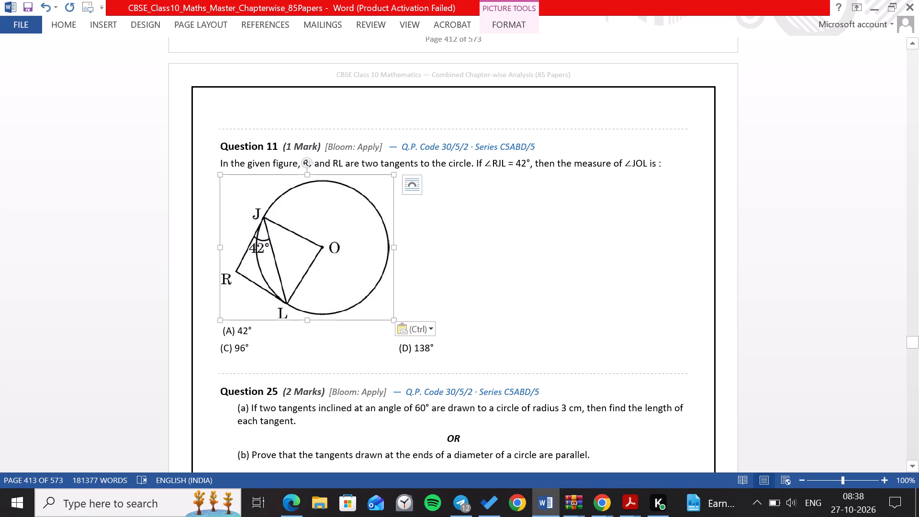
left_click_drag(392, 319, 333, 237)
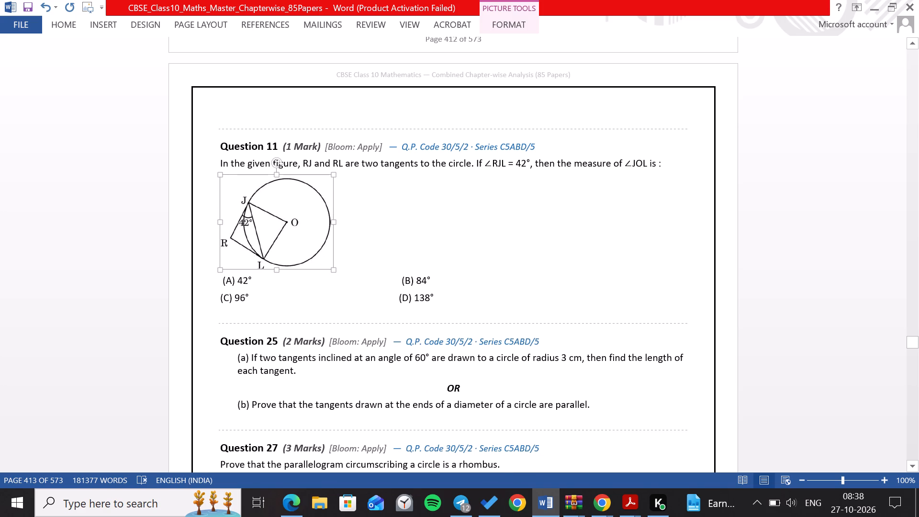
Centre the tangents figure under Question 11 (Series C5ABD/5).
left_click(58, 22)
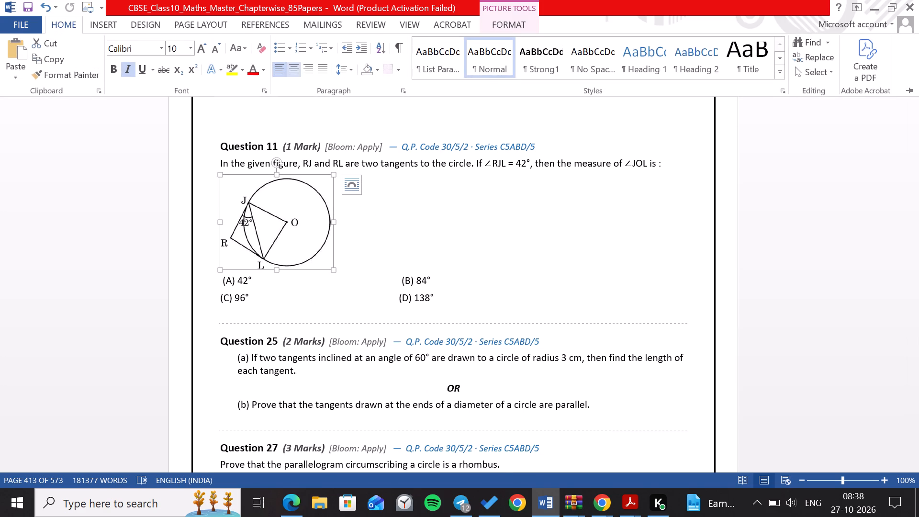
left_click(291, 66)
For Question 14 (Series EH5GF), open the 30-5-2 Mathematics question paper PDF from the iLoveZIP_Create GEH.zip archive.
scroll(476, 236, "down", 12)
scroll(407, 286, "down", 8)
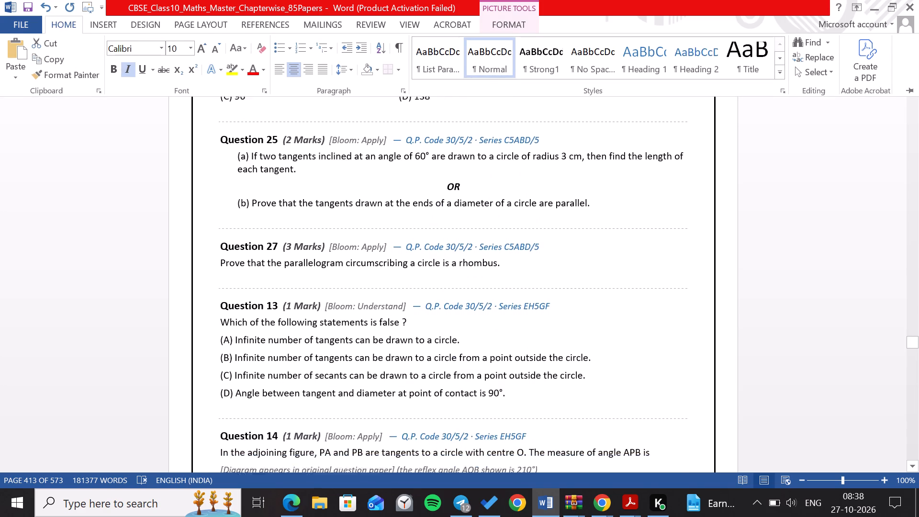
scroll(373, 301, "down", 18)
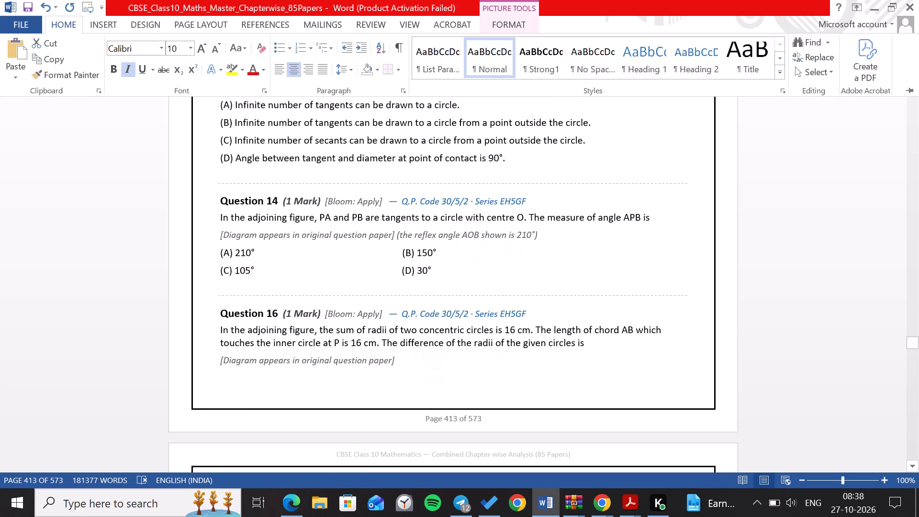
scroll(361, 308, "down", 3)
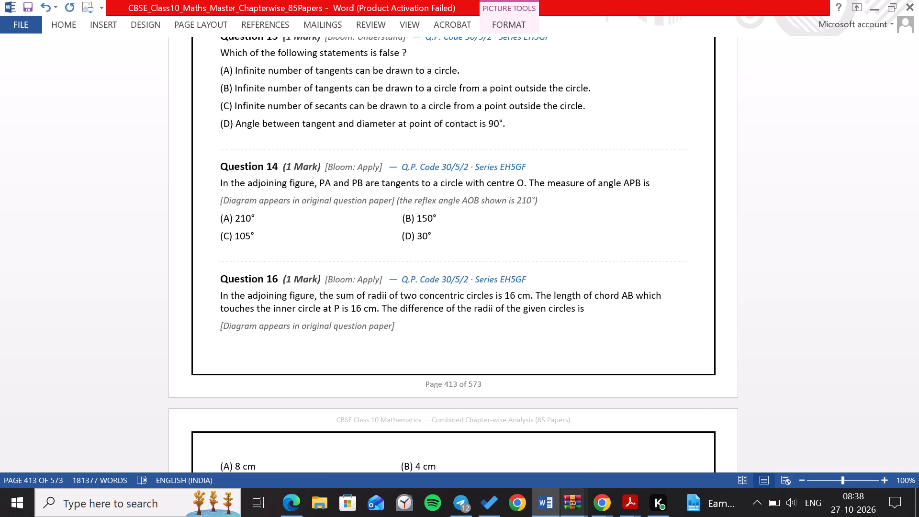
left_click(270, 438)
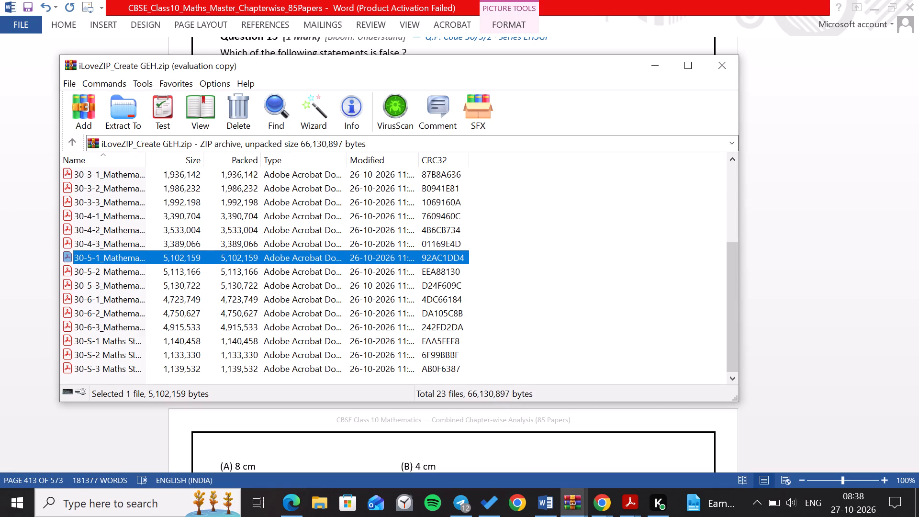
double_click(200, 272)
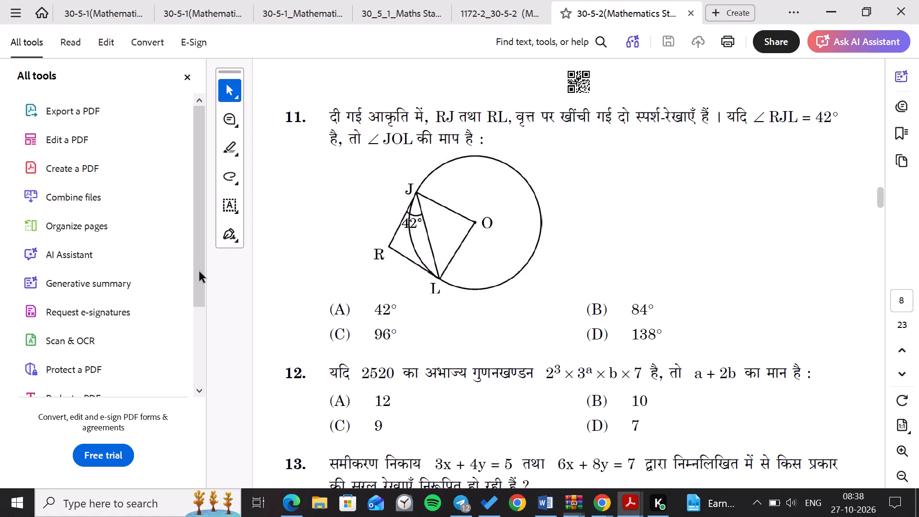
Find question 14 in the 30-5-2 paper PDF and capture its figure of tangents PA and PB with the 210° angle.
left_click_drag(880, 68, 881, 162)
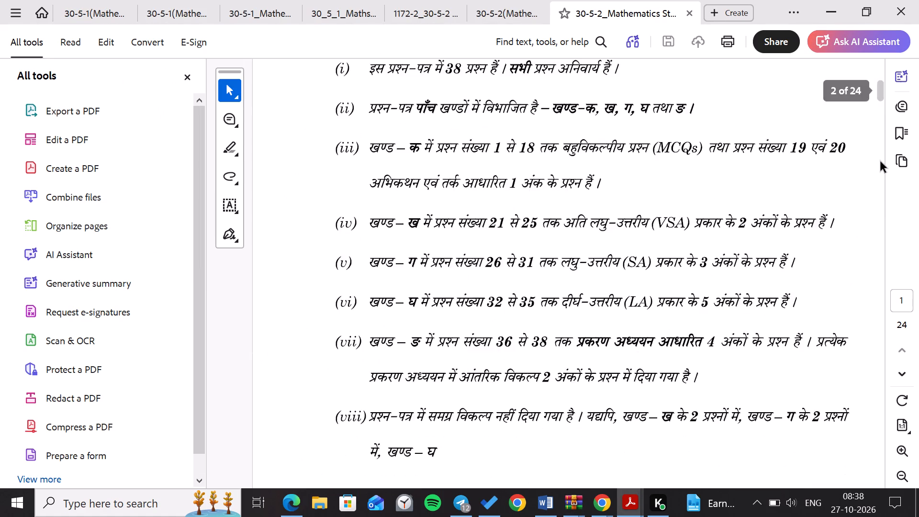
left_click_drag(881, 162, 881, 215)
scroll(563, 290, "up", 11)
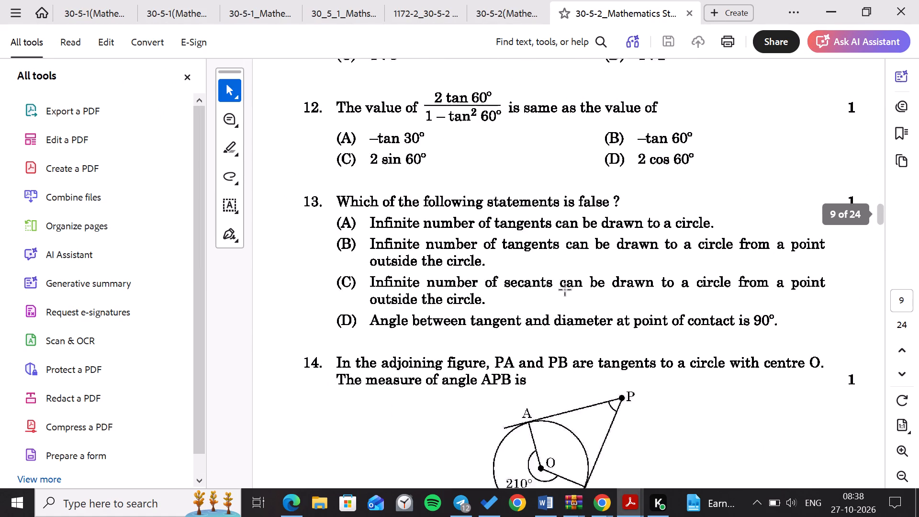
scroll(565, 290, "up", 9)
scroll(565, 292, "down", 20)
scroll(565, 292, "down", 2)
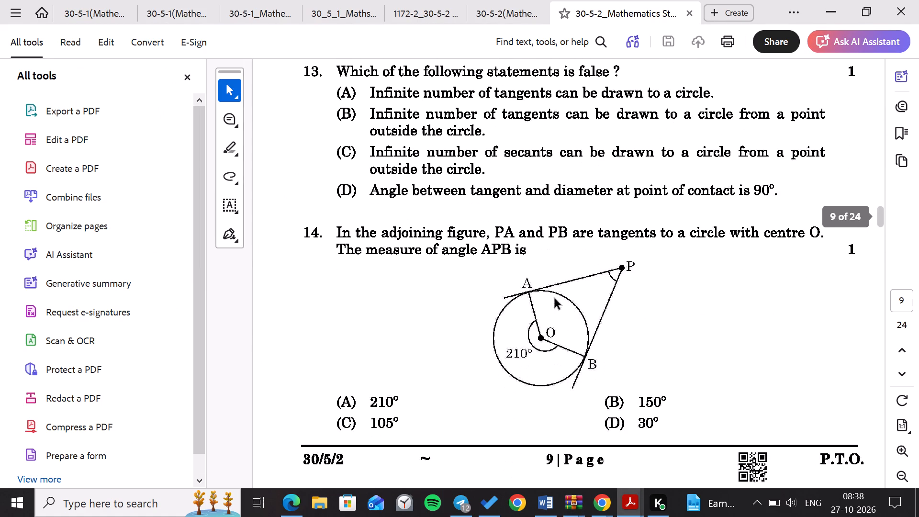
key("shift+super+s")
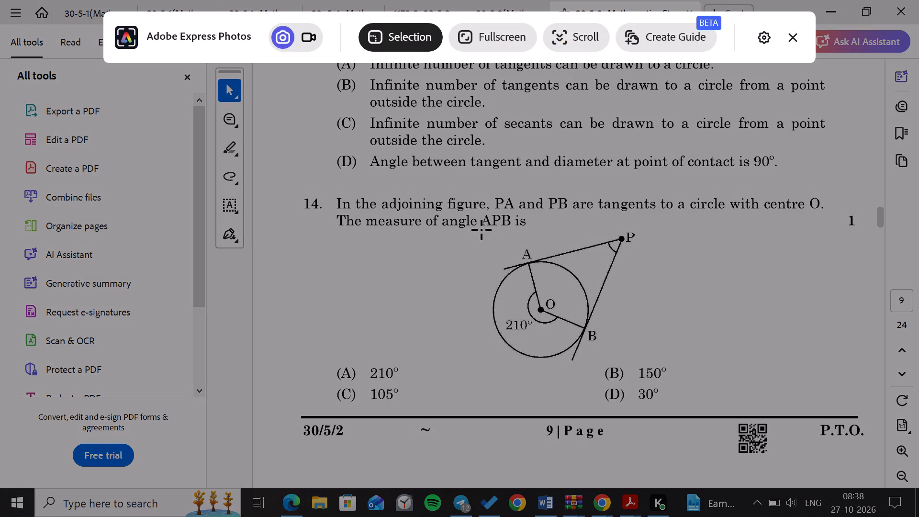
left_click_drag(482, 228, 646, 371)
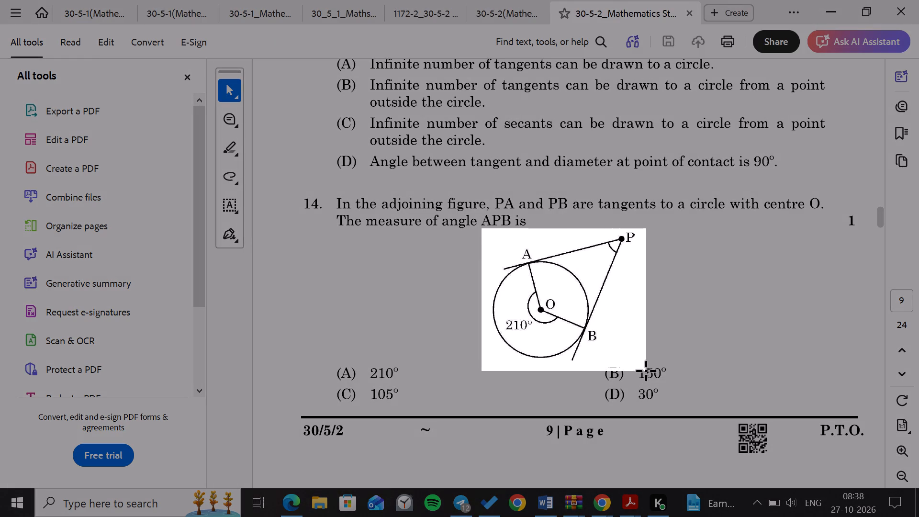
left_click_drag(646, 371, 646, 367)
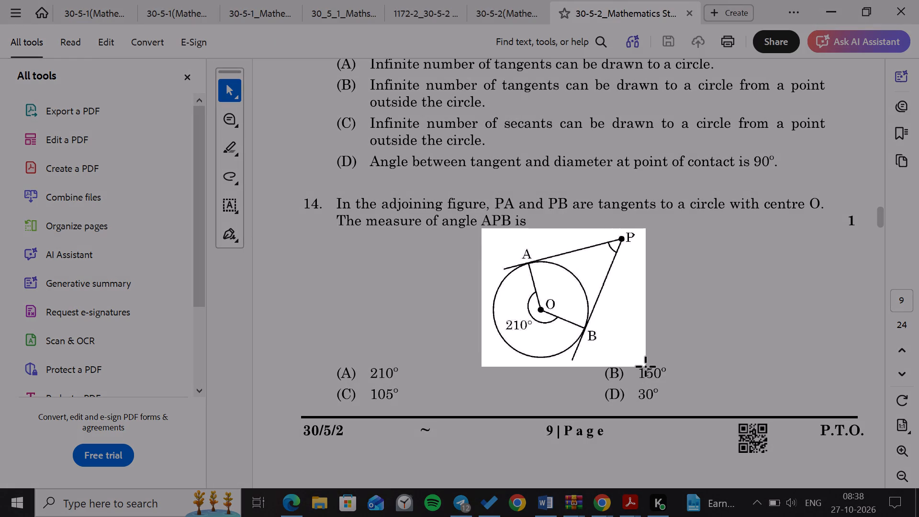
left_click_drag(646, 367, 646, 364)
In the Word document, delete the diagram placeholder under Question 14 (Series EH5GF) and leave an empty line above the options.
left_click(555, 501)
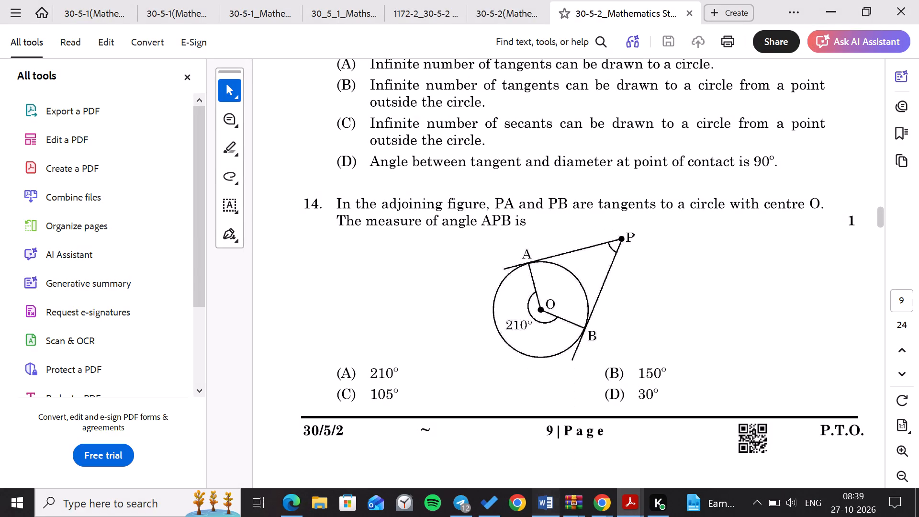
left_click_drag(216, 200, 511, 196)
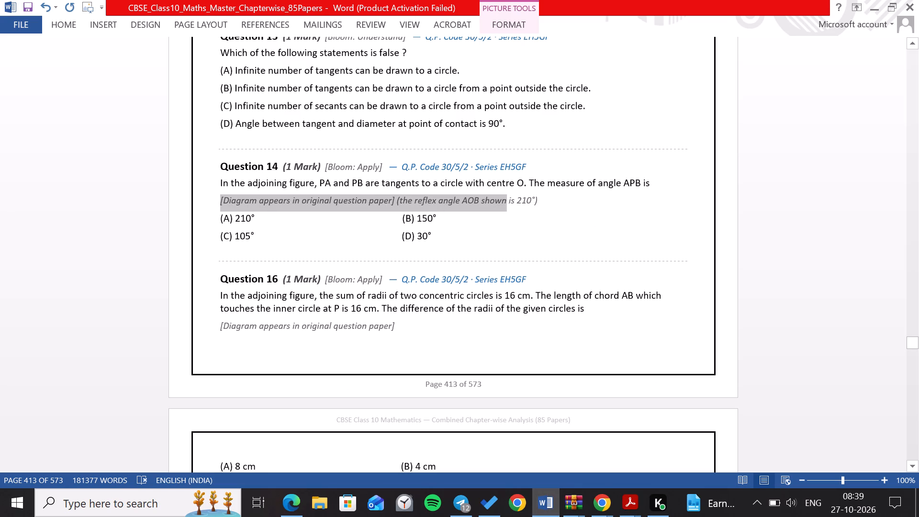
left_click_drag(511, 196, 540, 196)
key("BackSpace")
key("Return")
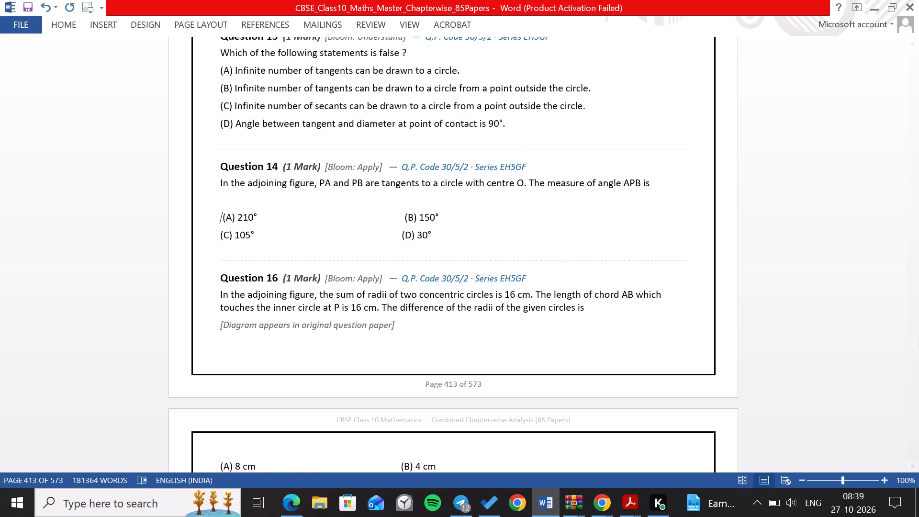
key("Up")
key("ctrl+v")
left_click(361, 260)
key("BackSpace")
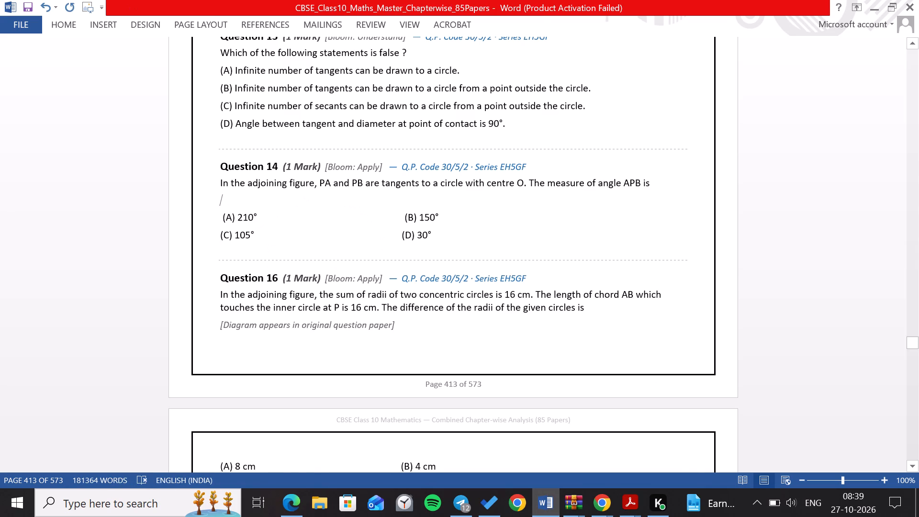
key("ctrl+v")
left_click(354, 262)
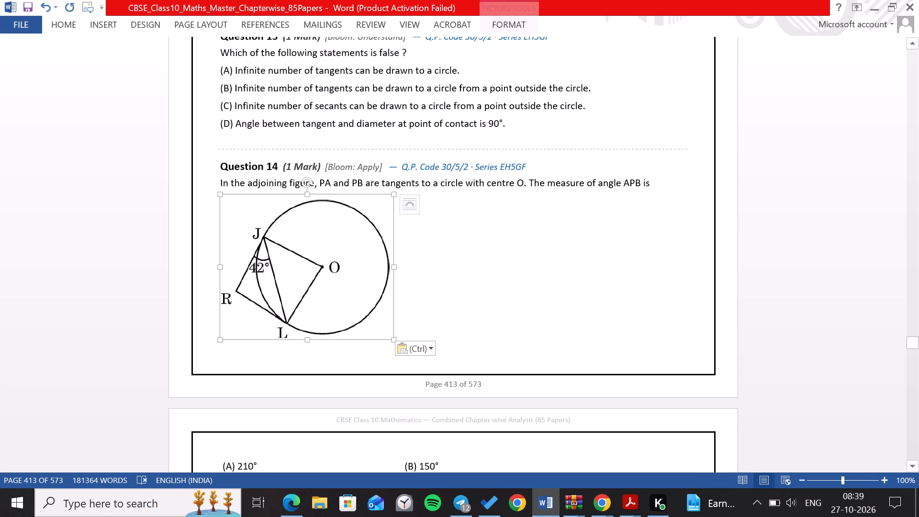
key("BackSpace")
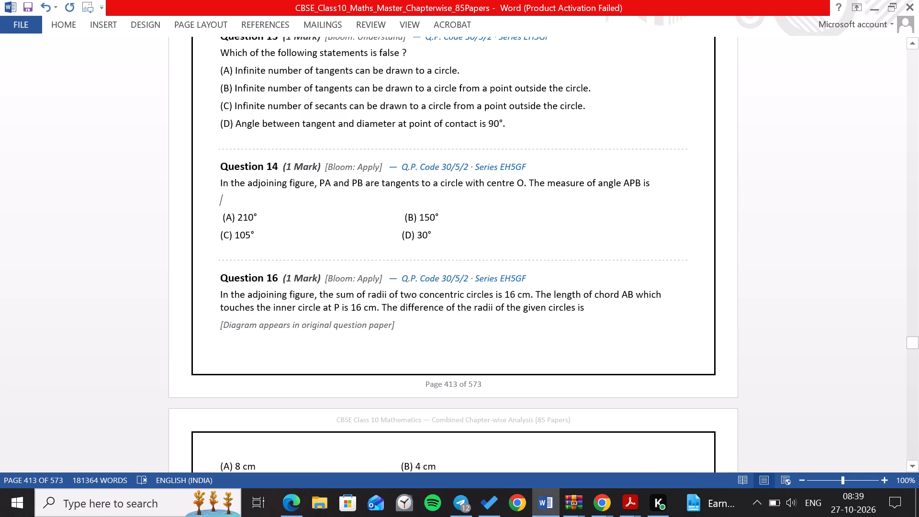
Paste the captured PA and PB tangents figure on the empty line under Question 14 and centre it.
key("ctrl+v")
left_click(336, 281)
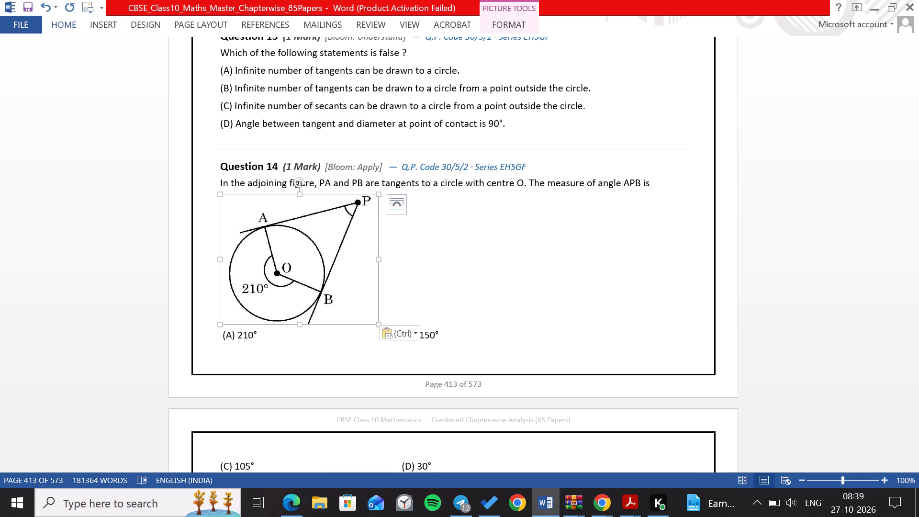
left_click(68, 24)
left_click(295, 74)
Scale down the PA and PB tangents figure under Question 14 proportionally so all four options fit on the same page.
scroll(320, 112, "down", 7)
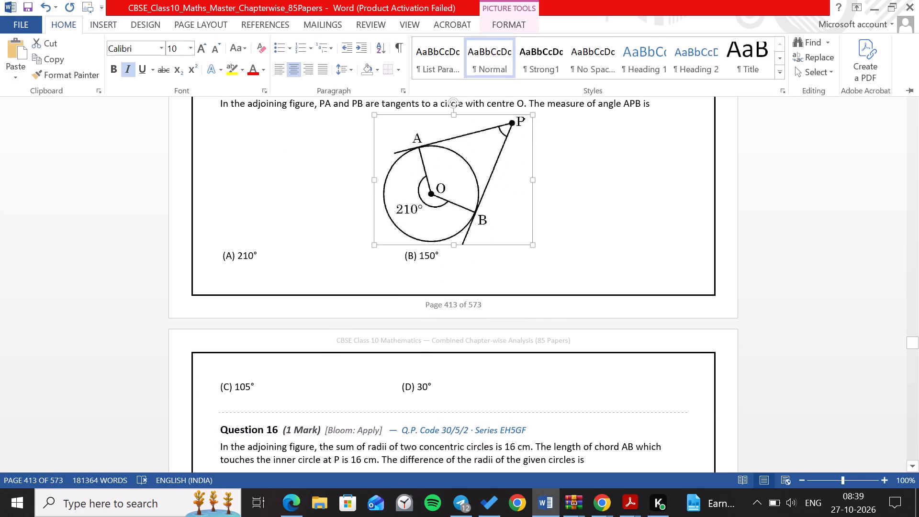
left_click(529, 243)
left_click_drag(533, 243, 493, 203)
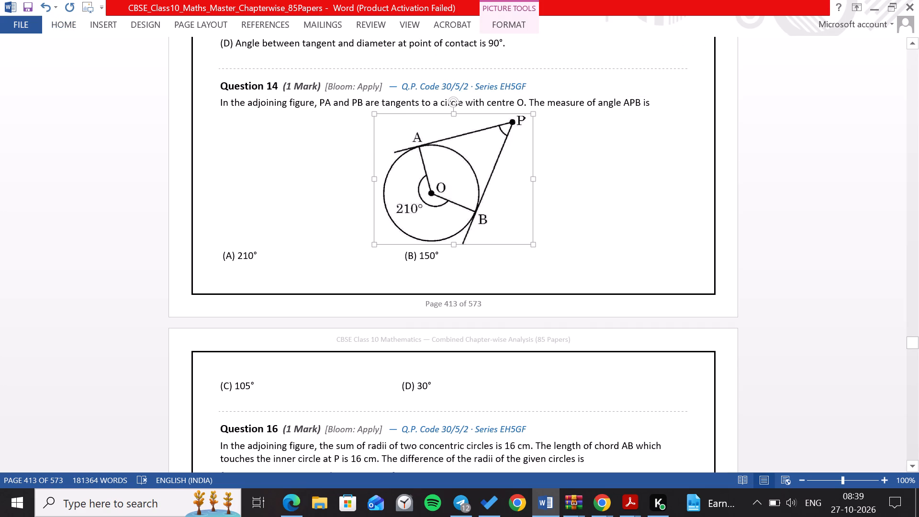
left_click_drag(493, 203, 485, 187)
For Question 16 (Series EH5GF), return to the 30-5-2_Mathematics question paper PDF and locate question 16 on page 10.
scroll(415, 328, "down", 20)
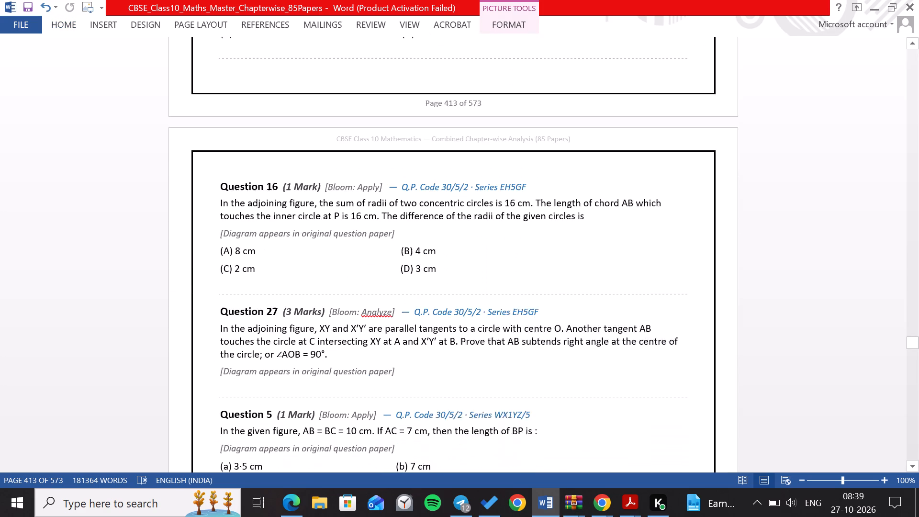
scroll(406, 315, "down", 8)
scroll(406, 315, "up", 2)
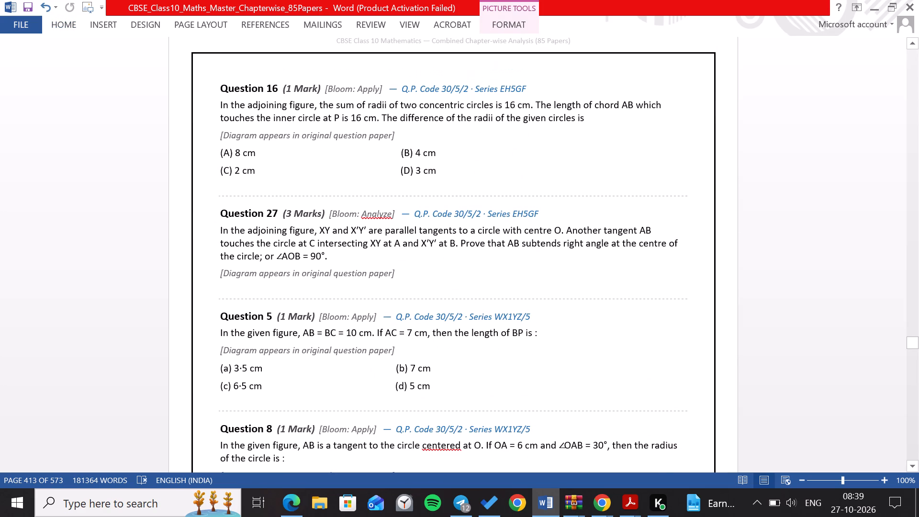
scroll(539, 424, "down", 5)
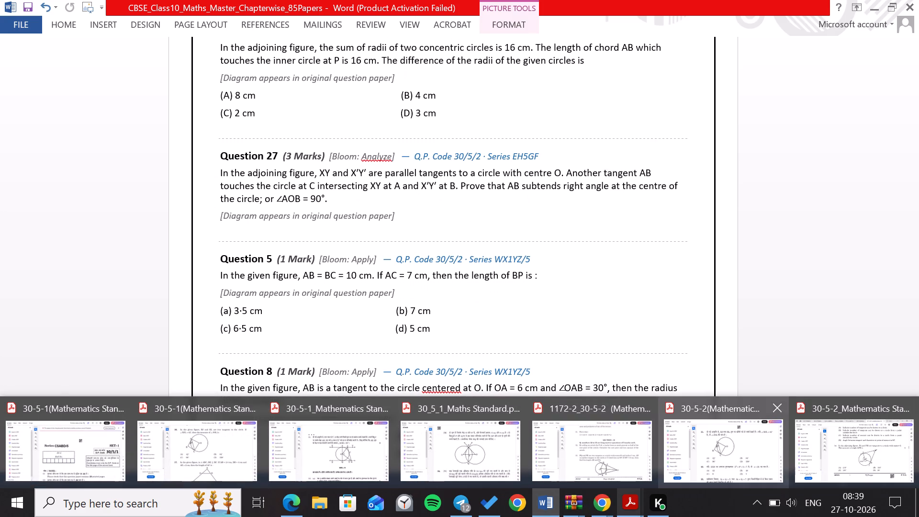
left_click(806, 444)
left_click_drag(883, 212, 885, 230)
scroll(650, 236, "up", 17)
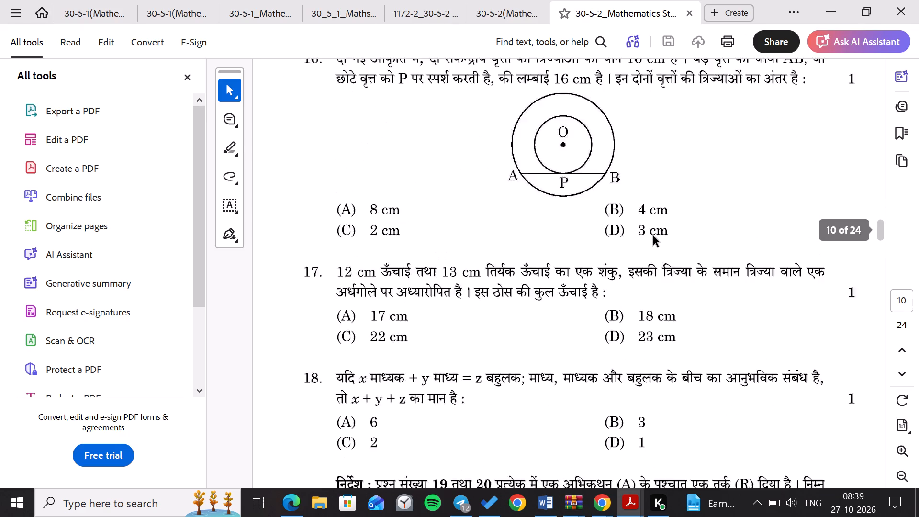
scroll(653, 236, "up", 20)
scroll(653, 236, "up", 20)
scroll(653, 236, "up", 3)
scroll(649, 239, "down", 20)
scroll(649, 239, "down", 20)
scroll(649, 239, "down", 7)
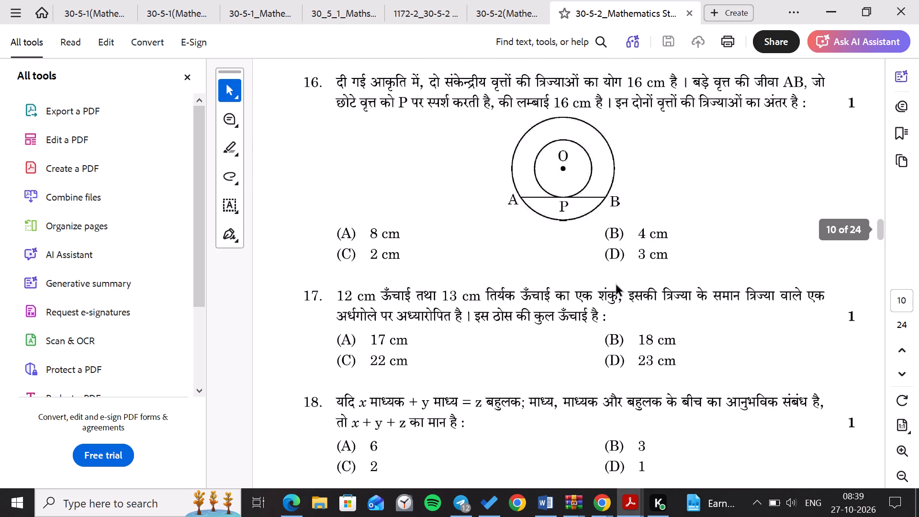
Capture question 16's whole concentric circles figure with chord AB and labels A, P, B and O.
key("shift+super+s")
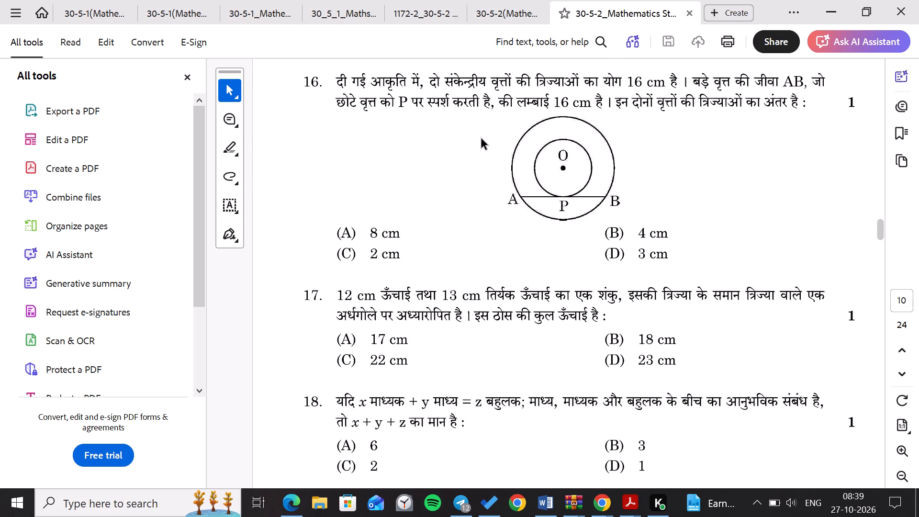
left_click_drag(496, 110, 539, 185)
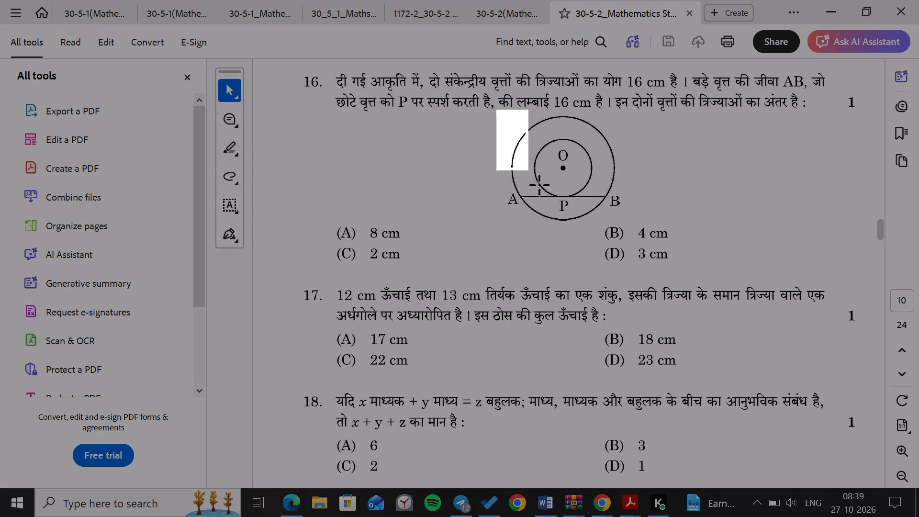
left_click_drag(539, 185, 605, 226)
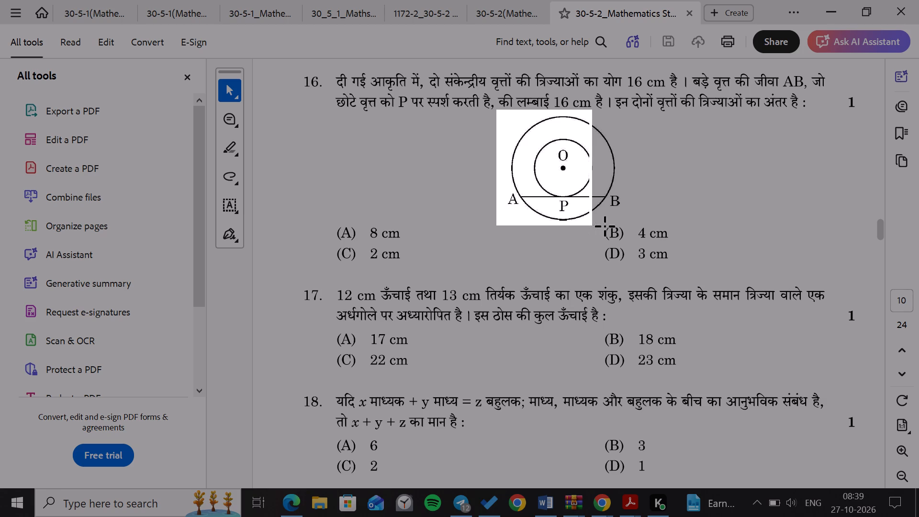
left_click_drag(605, 226, 664, 217)
left_click_drag(664, 217, 625, 228)
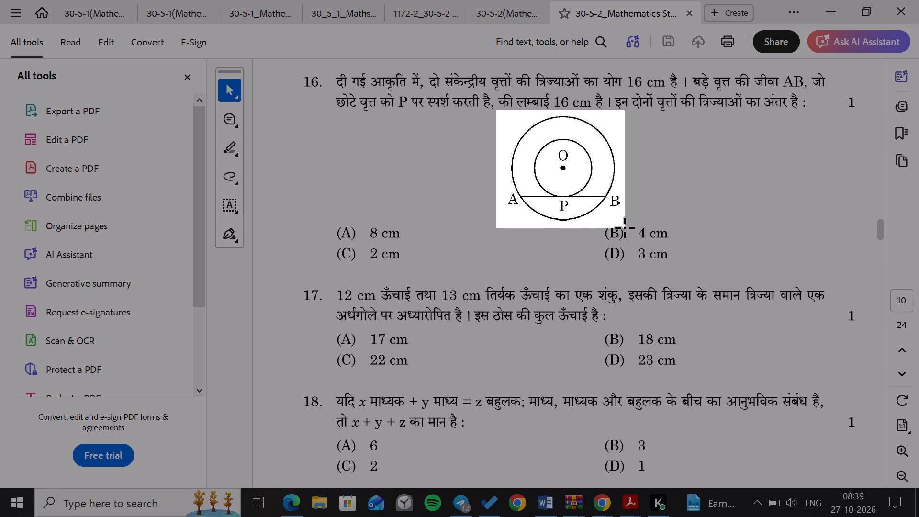
left_click_drag(625, 228, 625, 225)
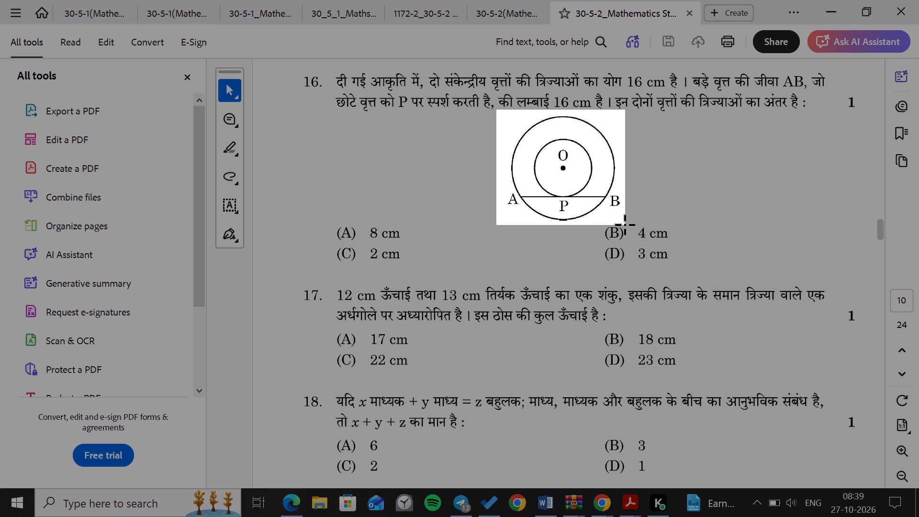
left_click_drag(625, 225, 627, 225)
left_click_drag(627, 225, 626, 225)
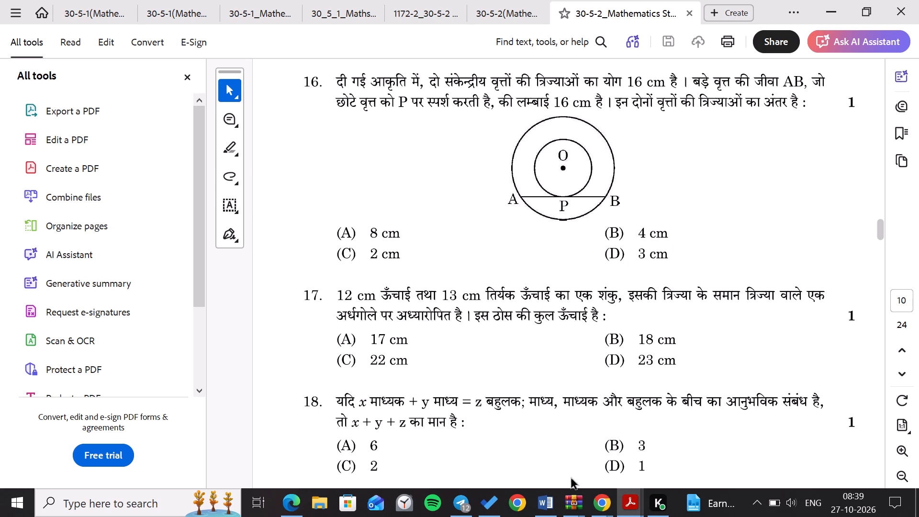
In the Word document, replace the diagram placeholder under Question 16 (Series EH5GF) with the captured concentric circles figure above the options.
left_click(541, 504)
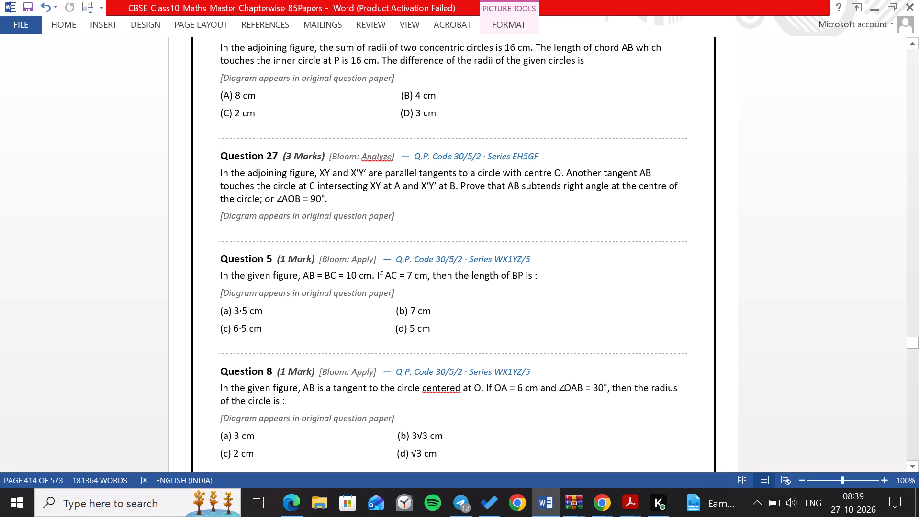
scroll(269, 146, "up", 6)
left_click_drag(222, 147, 403, 145)
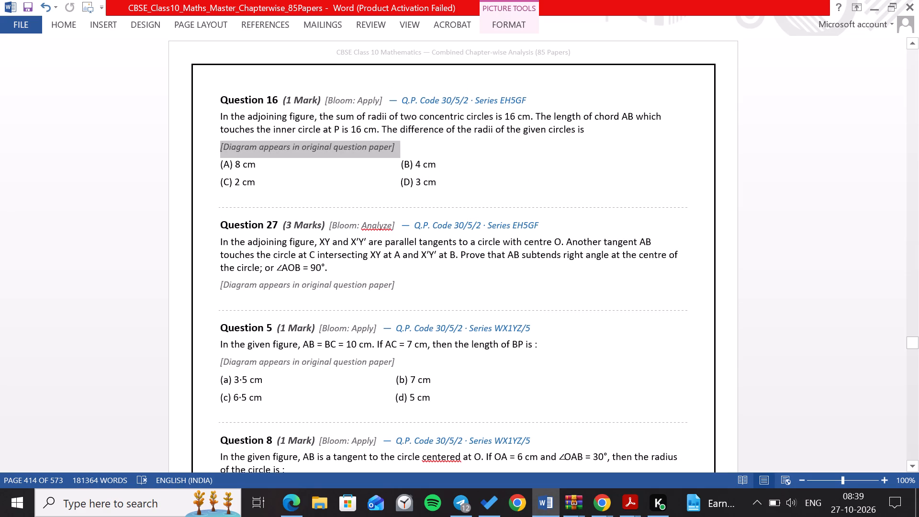
left_click_drag(403, 145, 400, 145)
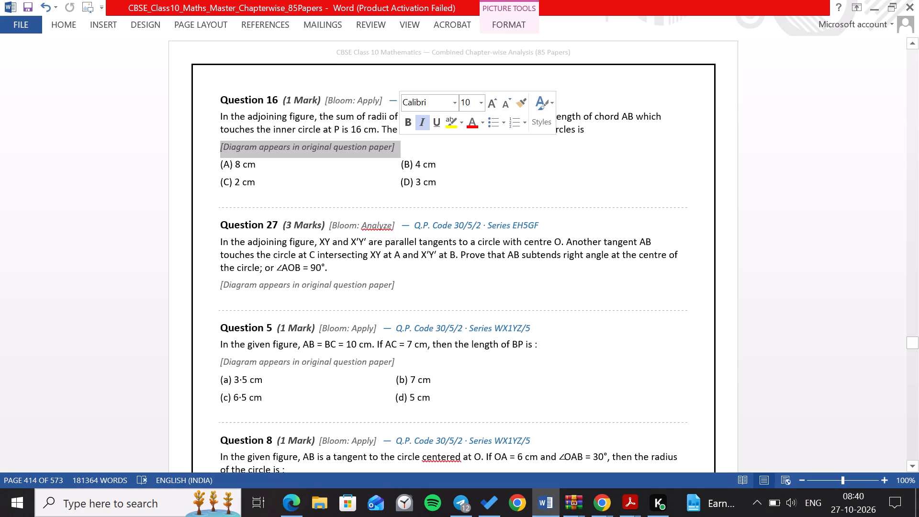
key("BackSpace")
key("Return")
key("Up")
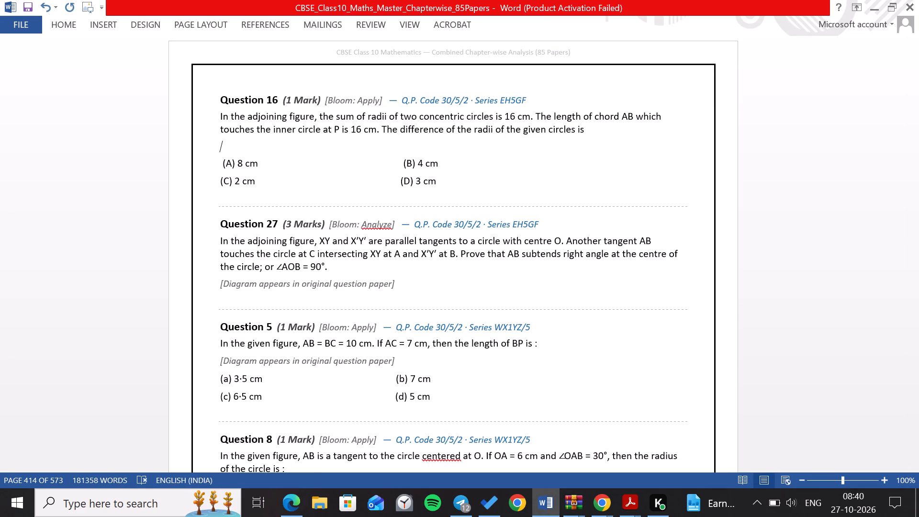
key("ctrl+v")
Centre the concentric circles figure under Question 16.
left_click(322, 199)
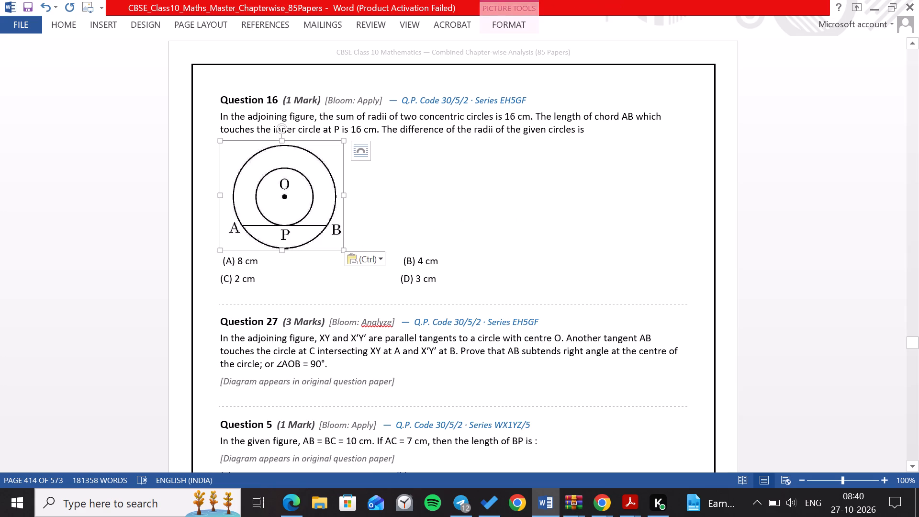
left_click(71, 21)
left_click(297, 69)
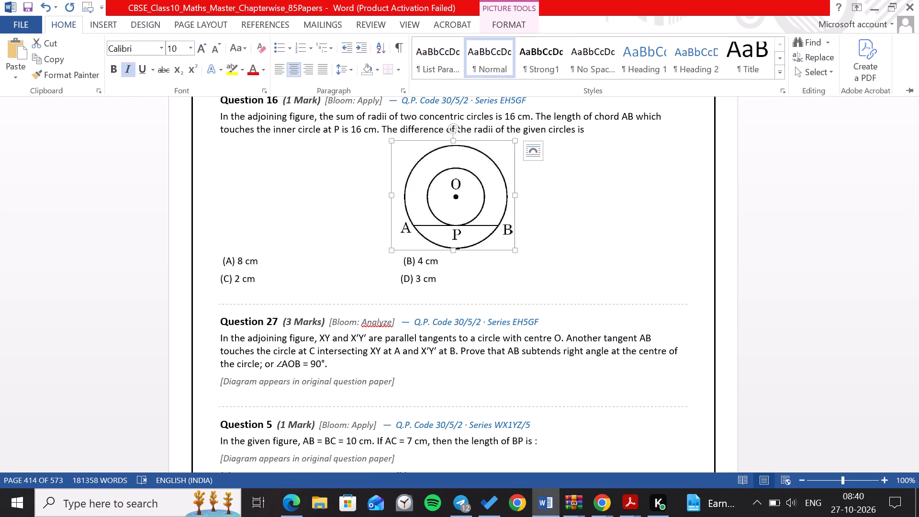
For Question 27 (Series EH5GF), capture the parallel tangents figure with circle centre O from page 14 of the 30-5-2_Mathematics PDF.
scroll(304, 161, "down", 18)
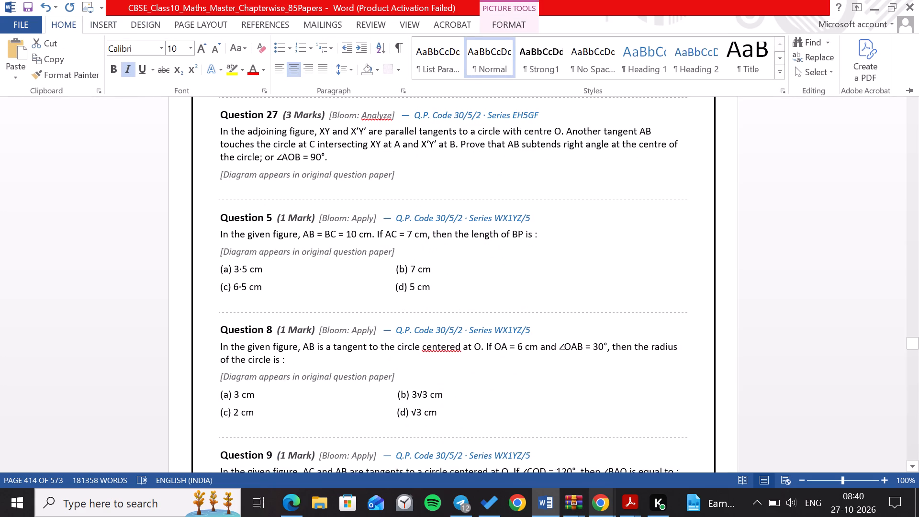
left_click(818, 464)
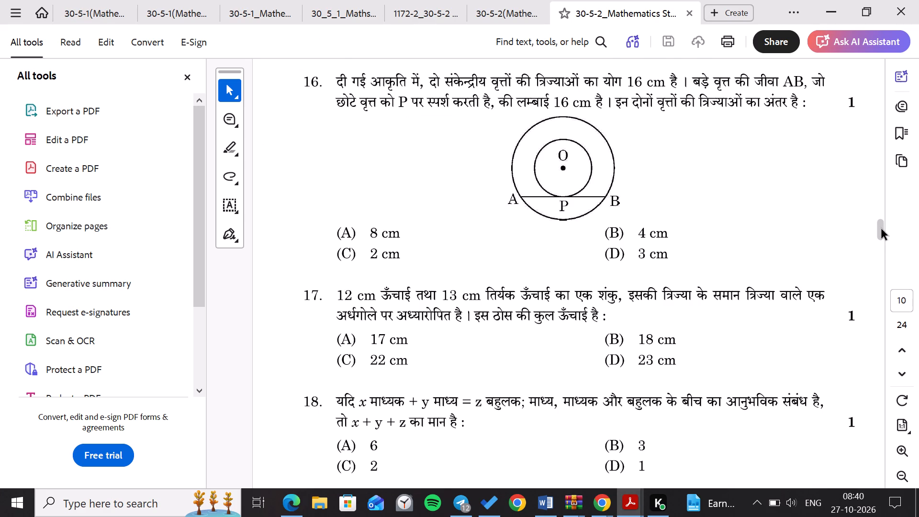
left_click_drag(882, 229, 880, 296)
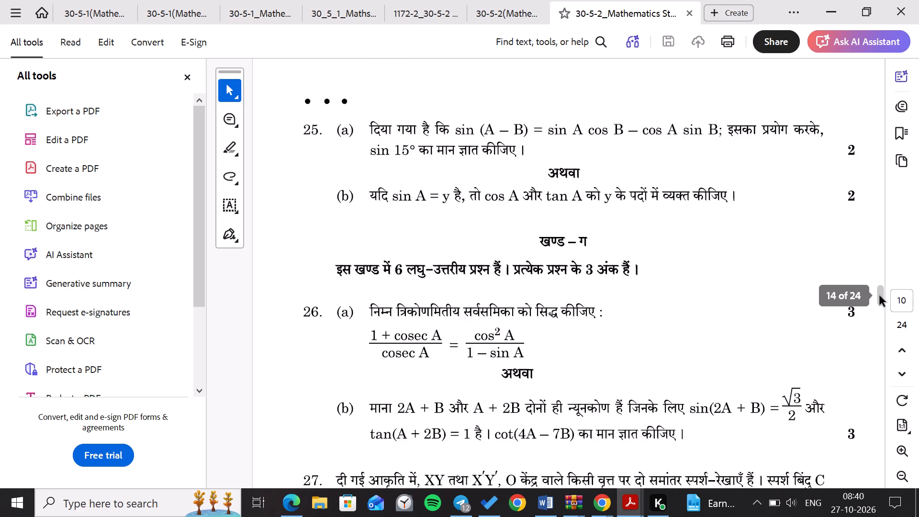
left_click_drag(880, 296, 878, 304)
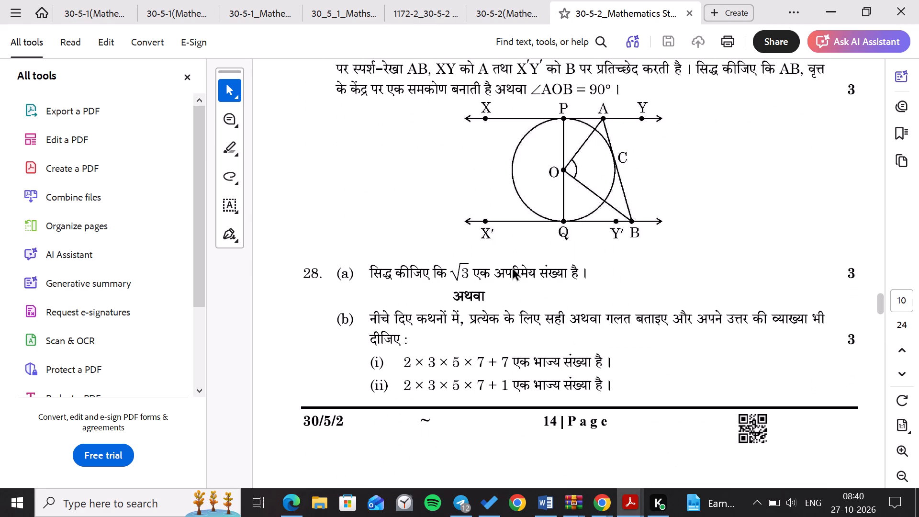
key("shift+super+s")
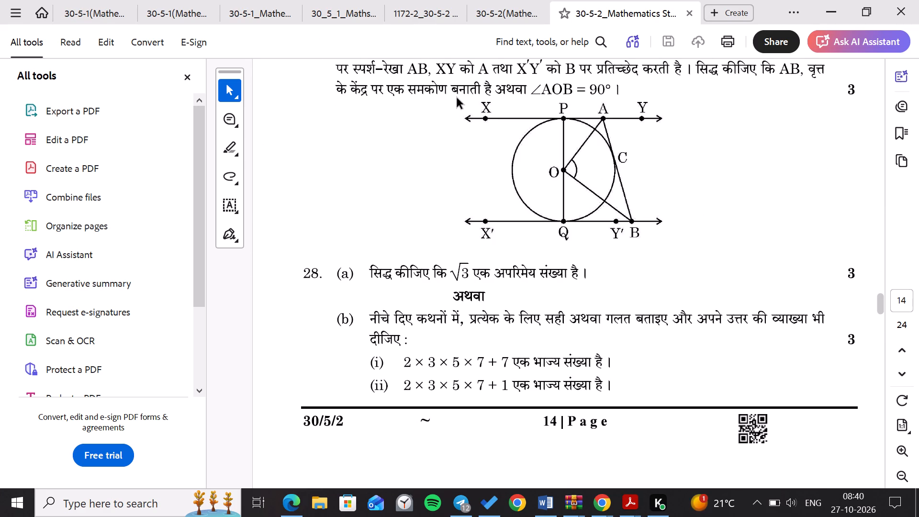
left_click(459, 98)
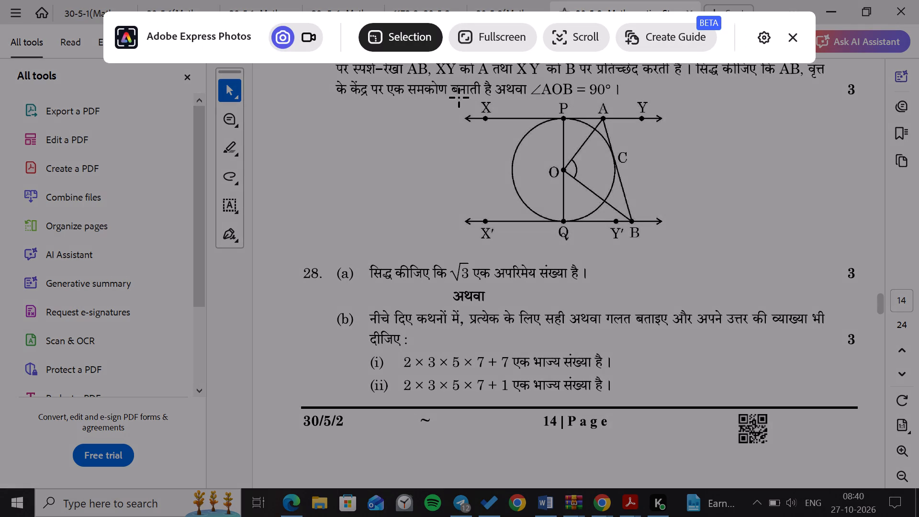
left_click_drag(461, 98, 599, 236)
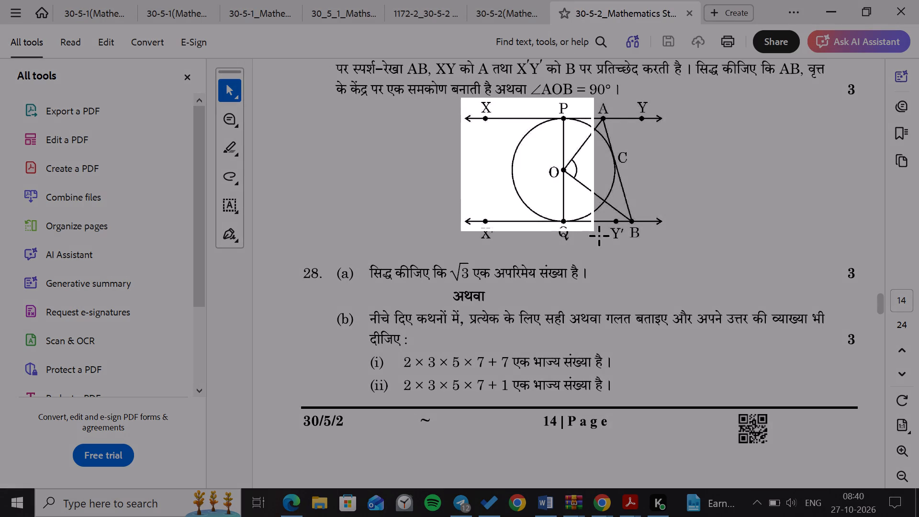
left_click_drag(599, 236, 672, 249)
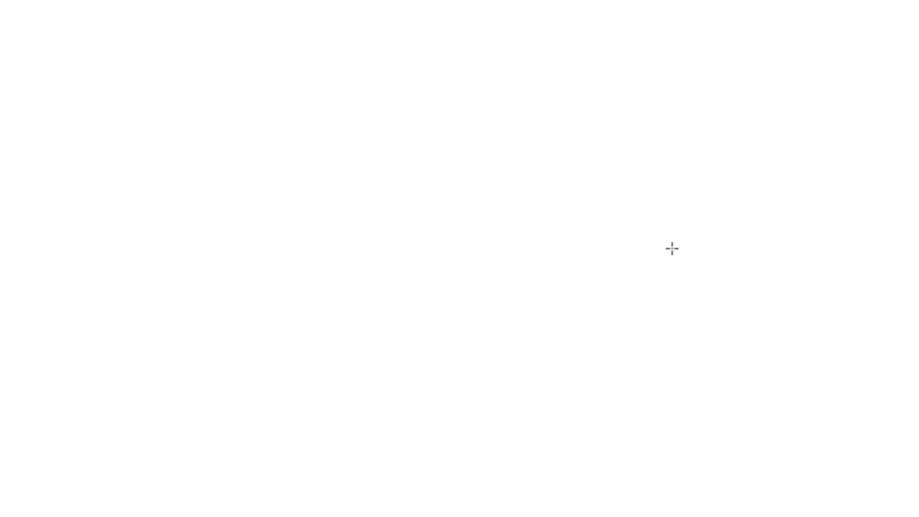
In the Word document, replace the diagram placeholder under Question 27 (Series EH5GF) with the captured parallel tangents figure.
left_click(546, 511)
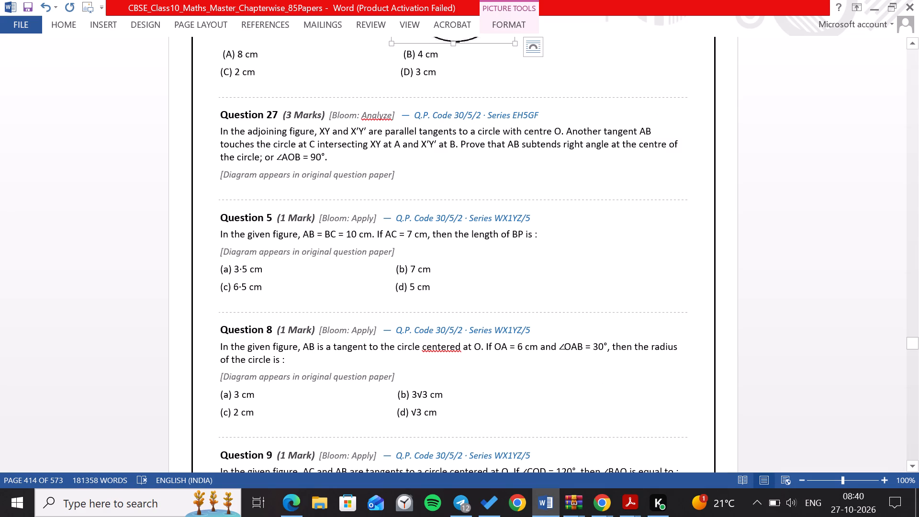
left_click_drag(214, 174, 396, 178)
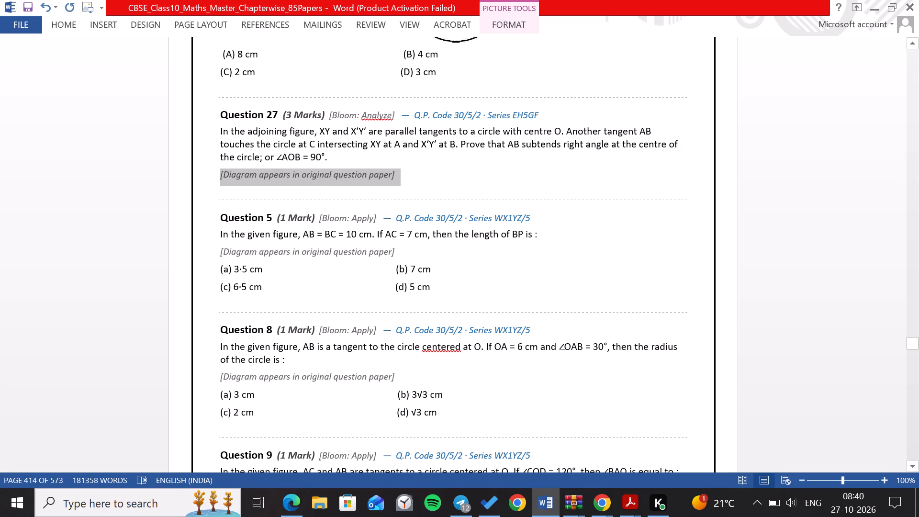
key("BackSpace")
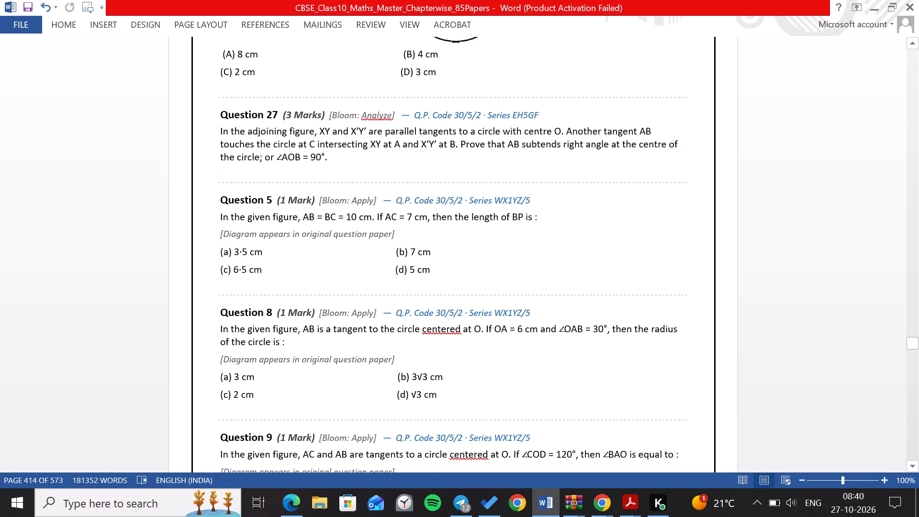
key("ctrl+v")
left_click(313, 212)
key("BackSpace")
key("ctrl+v")
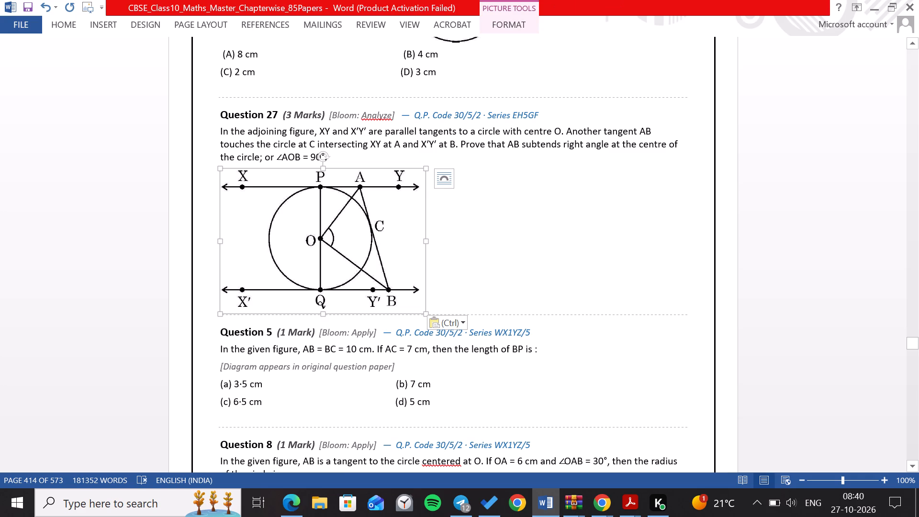
Centre the parallel tangents figure under Question 27 and shrink it proportionally to about three quarters of its pasted size.
left_click(65, 18)
left_click(290, 72)
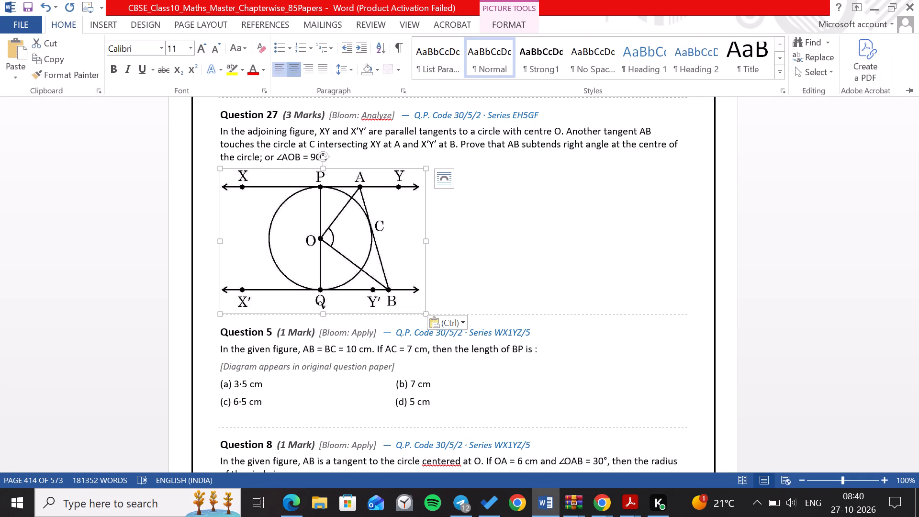
scroll(456, 218, "down", 5)
left_click(557, 257)
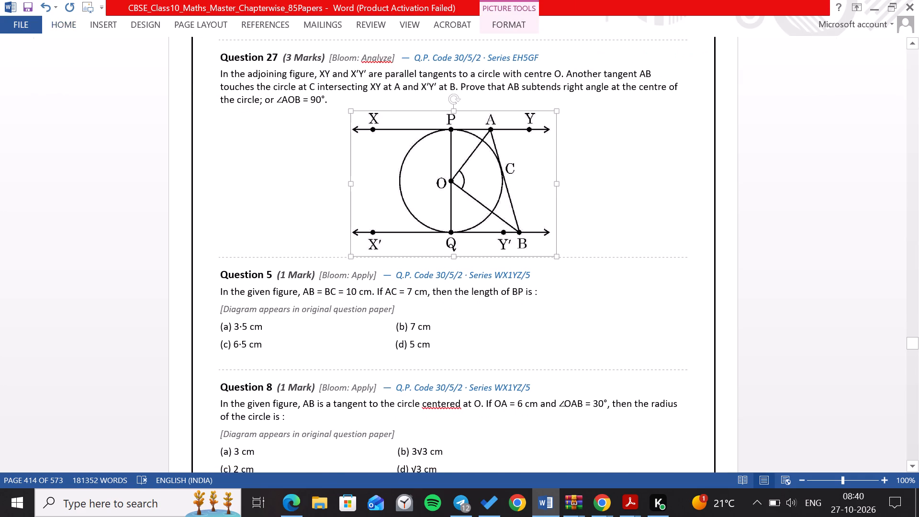
left_click_drag(557, 256, 505, 201)
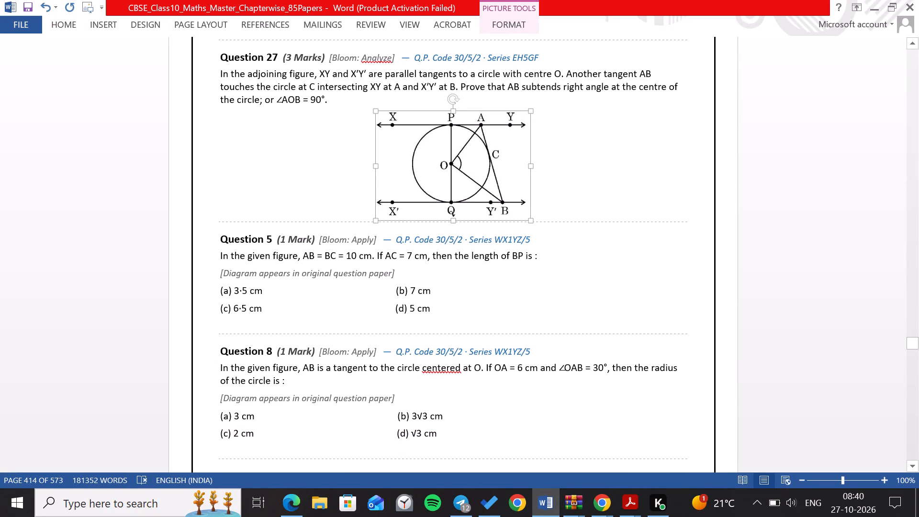
For Question 5 (Series WX1YZ/5), open the 30_5_2_Maths Standard question paper from the iLoveZIP_Create WX.zip archive.
scroll(501, 201, "down", 5)
scroll(500, 201, "up", 2)
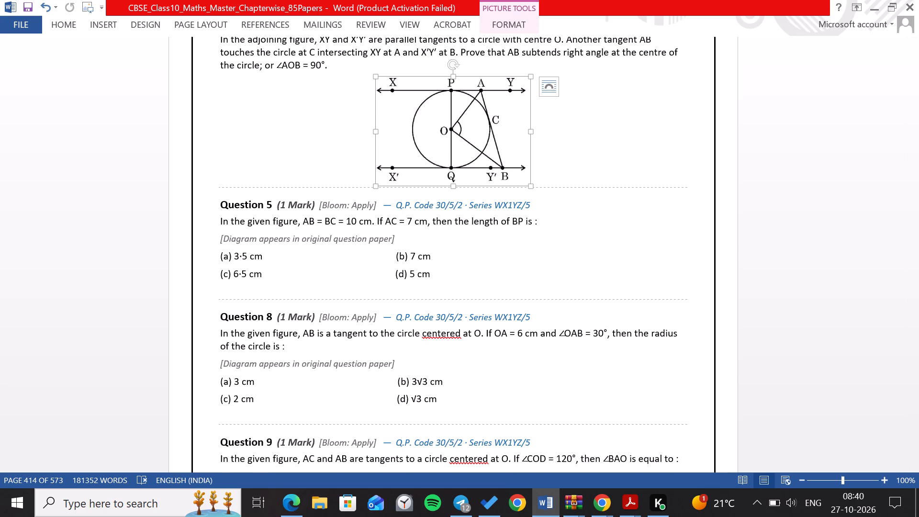
scroll(500, 201, "up", 7)
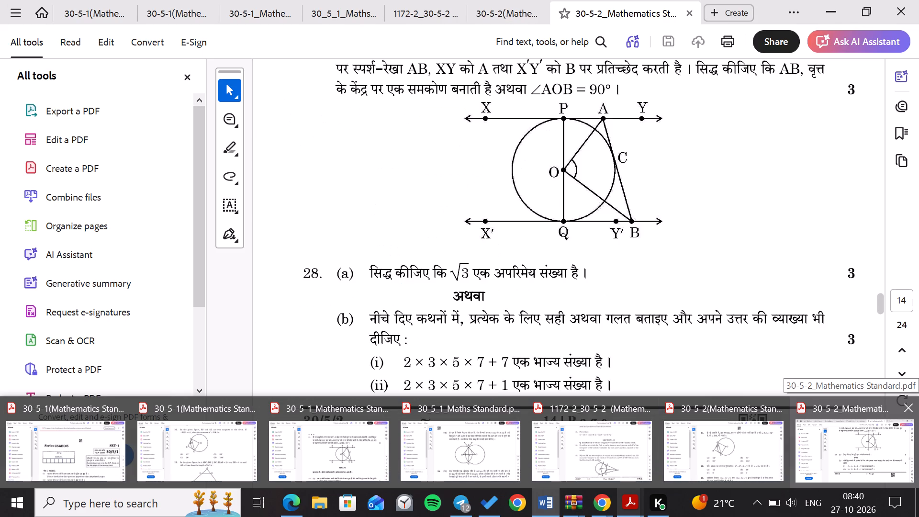
scroll(365, 230, "down", 12)
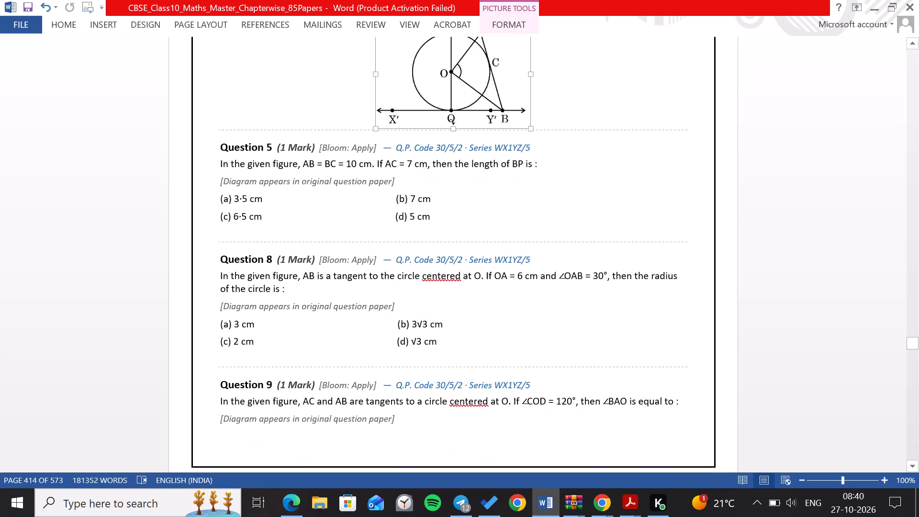
scroll(455, 269, "down", 5)
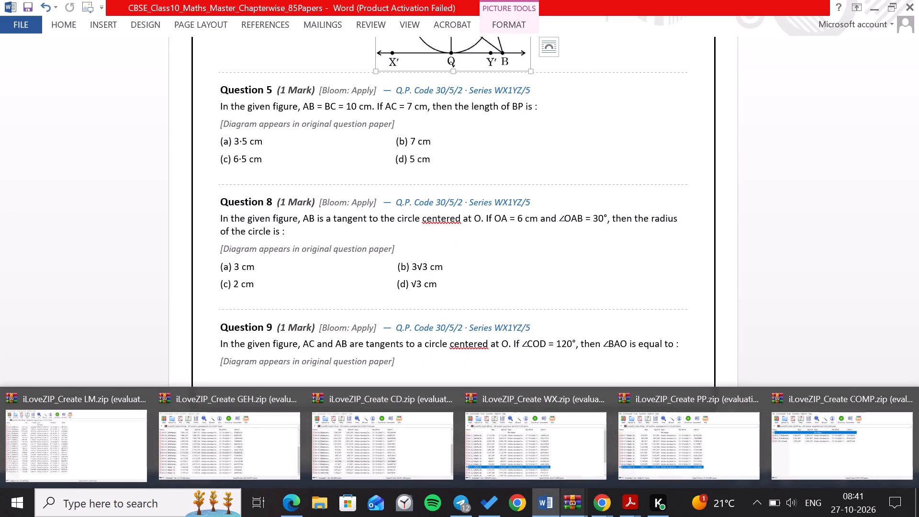
left_click(549, 439)
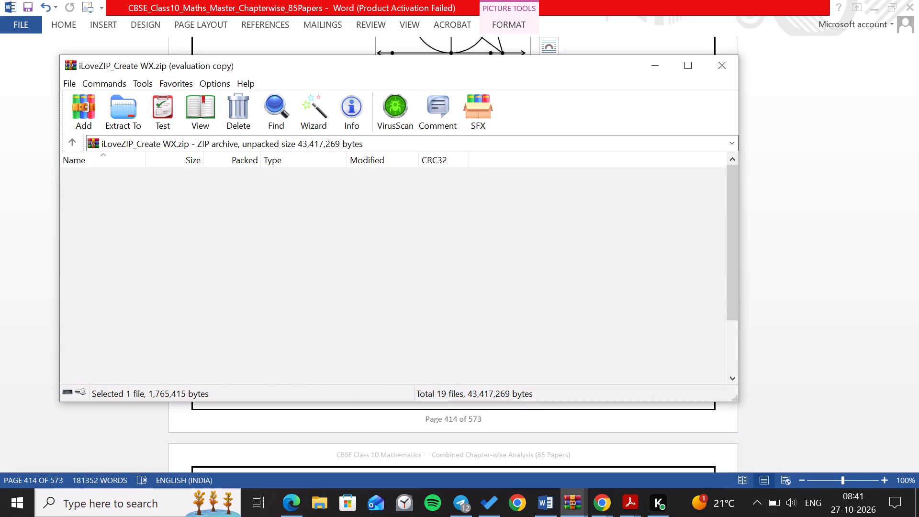
scroll(265, 340, "down", 3)
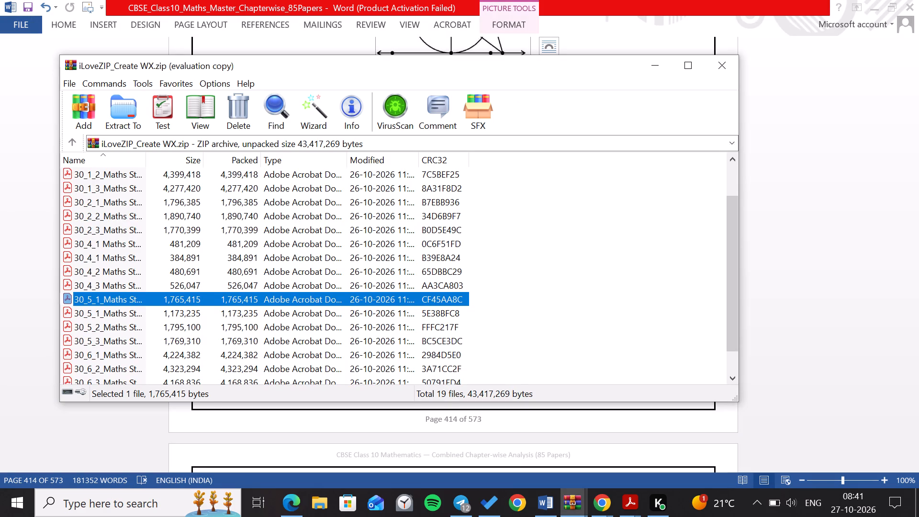
double_click(162, 326)
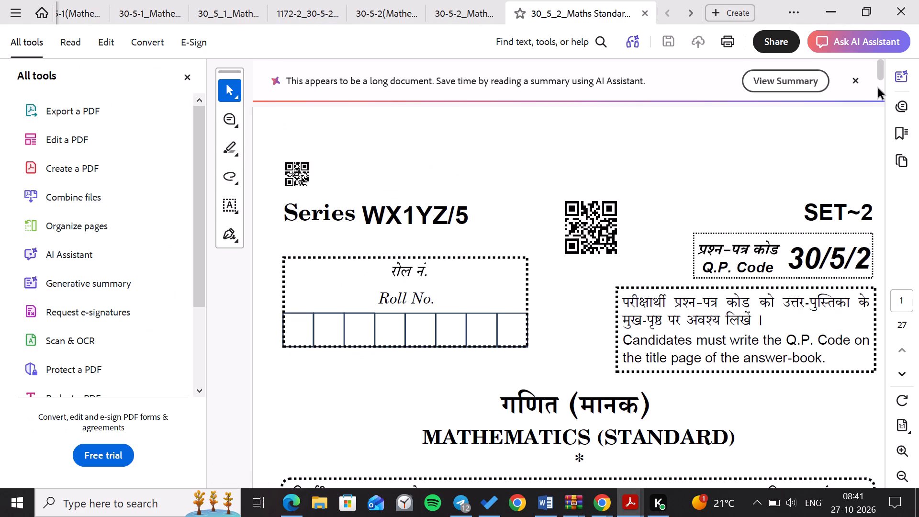
Locate question 5 on page 4 of the paper and capture its whole figure of triangle ABC with the inscribed circle touching at P, Q and R.
left_click_drag(878, 65, 881, 121)
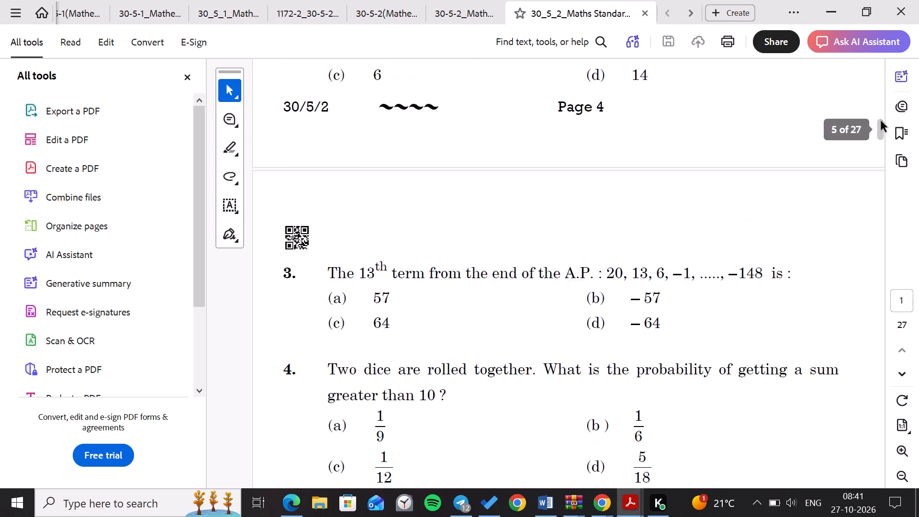
left_click_drag(881, 121, 882, 116)
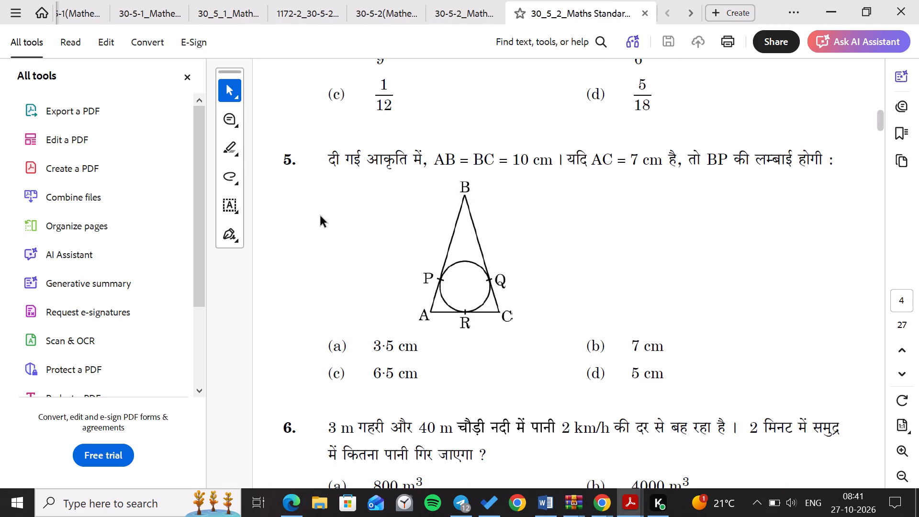
key("shift+super+s")
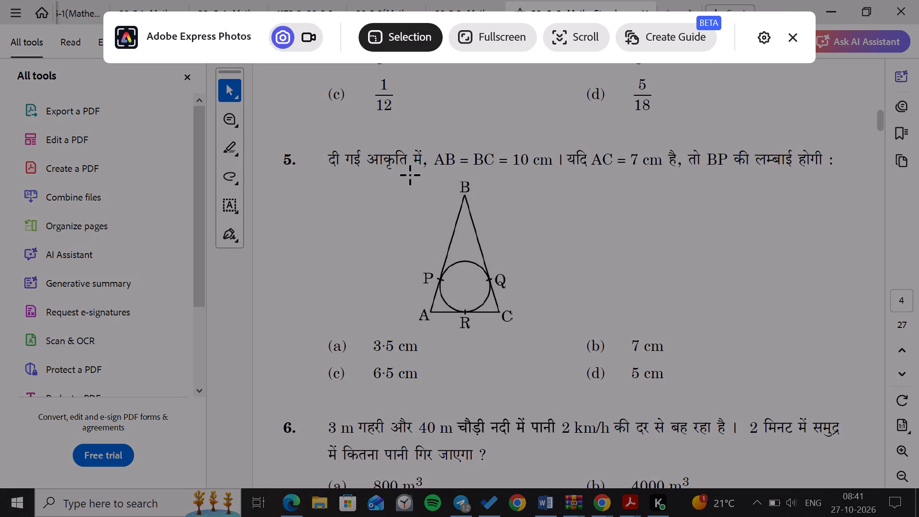
left_click_drag(410, 175, 524, 332)
In the Word document, replace the diagram placeholder under Question 5 (Series WX1YZ/5) with the captured triangle figure on its own line above the options.
left_click(538, 493)
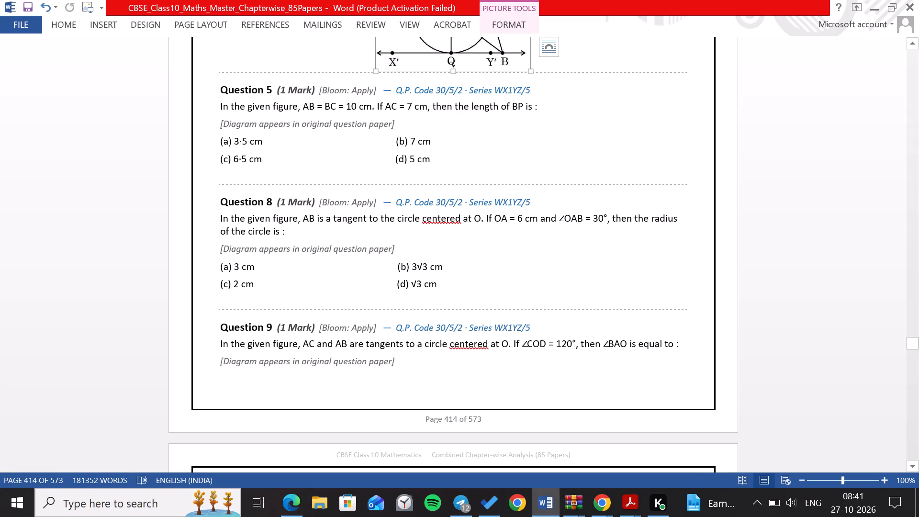
left_click_drag(218, 125, 398, 126)
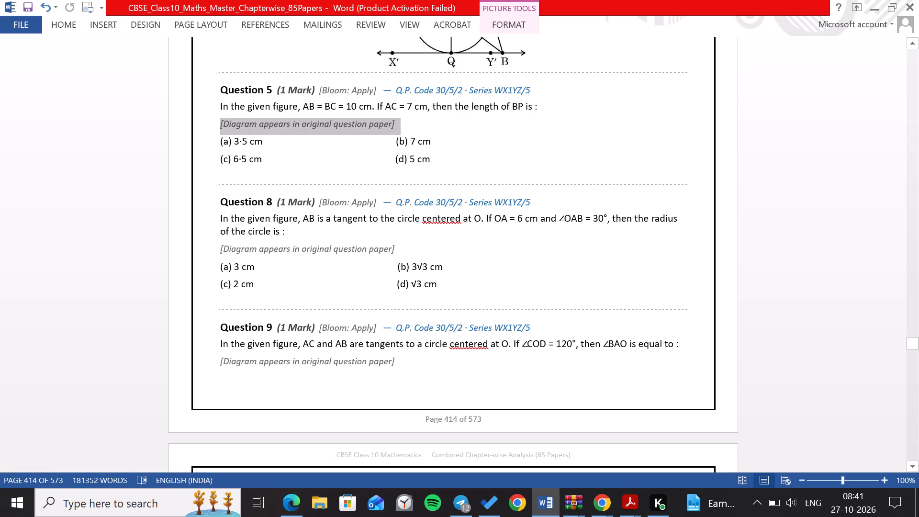
left_click_drag(398, 126, 396, 122)
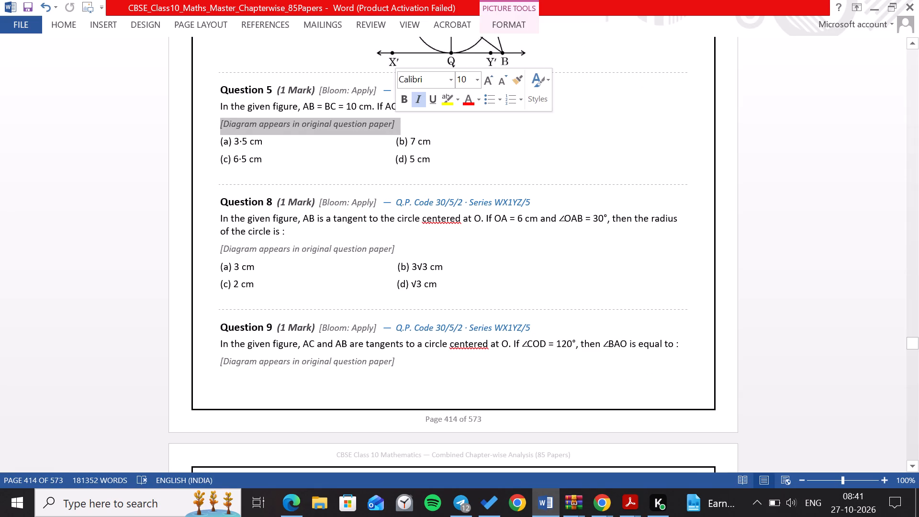
key("BackSpace")
key("Return")
key("Up")
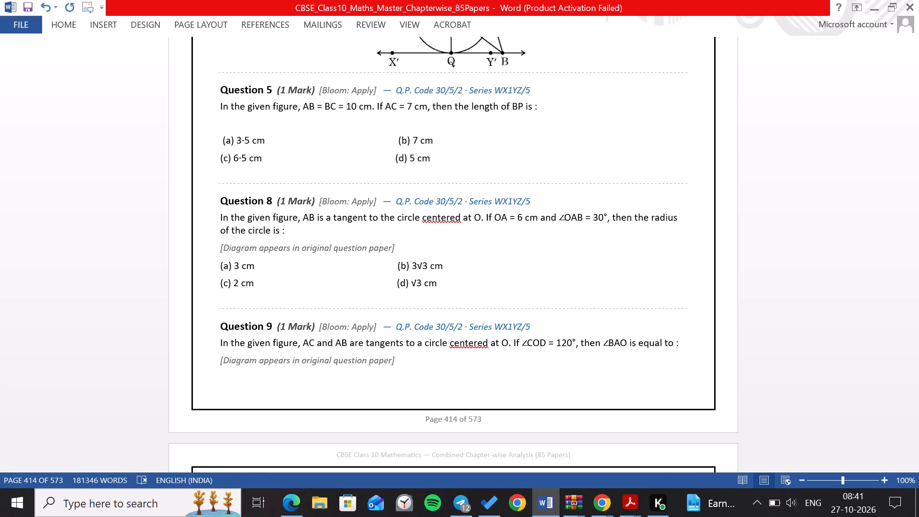
key("ctrl+v")
left_click(375, 173)
key("BackSpace")
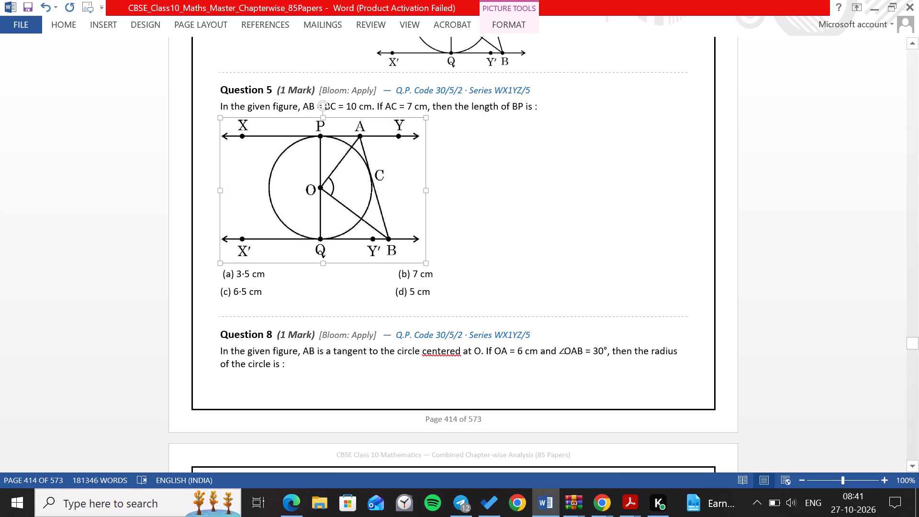
key("ctrl+v")
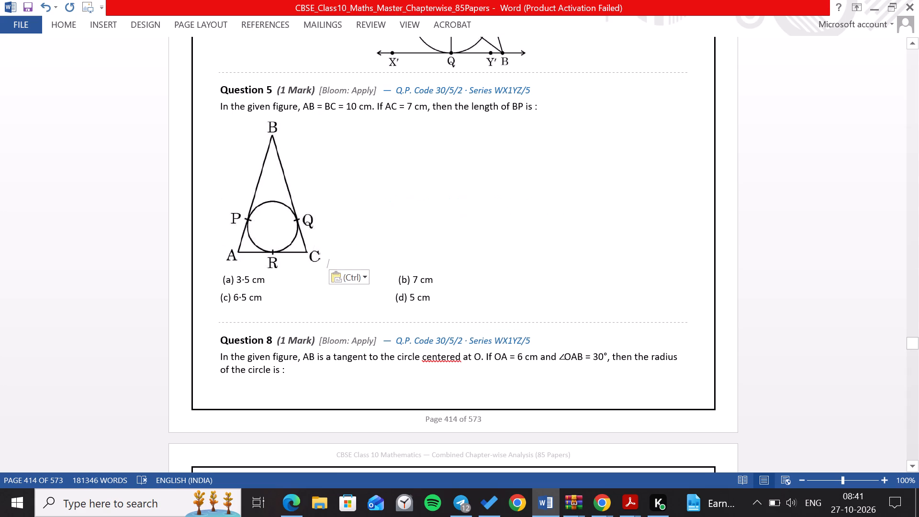
Centre the triangle ABC figure under Question 5 (Series WX1YZ/5).
left_click_drag(280, 202, 274, 203)
left_click(54, 20)
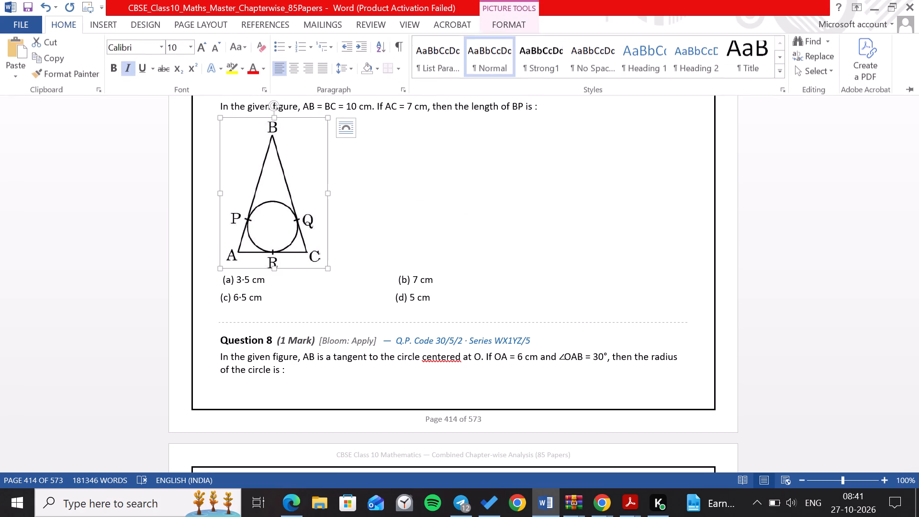
left_click(292, 68)
For Question 8 (Series WX1YZ/5), locate question 8 on page 6 of the 30_5_2 paper and capture its whole circle-and-tangent figure with the 30° angle.
scroll(361, 136, "down", 13)
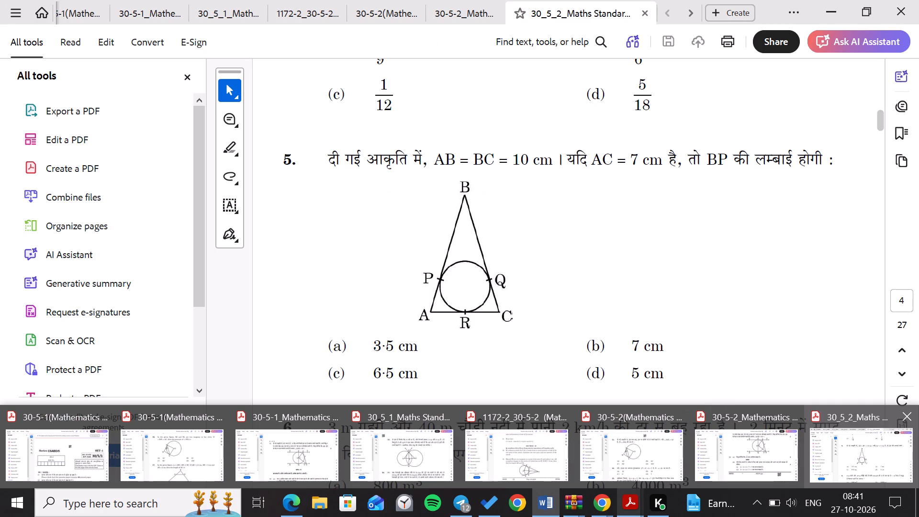
scroll(438, 279, "down", 11)
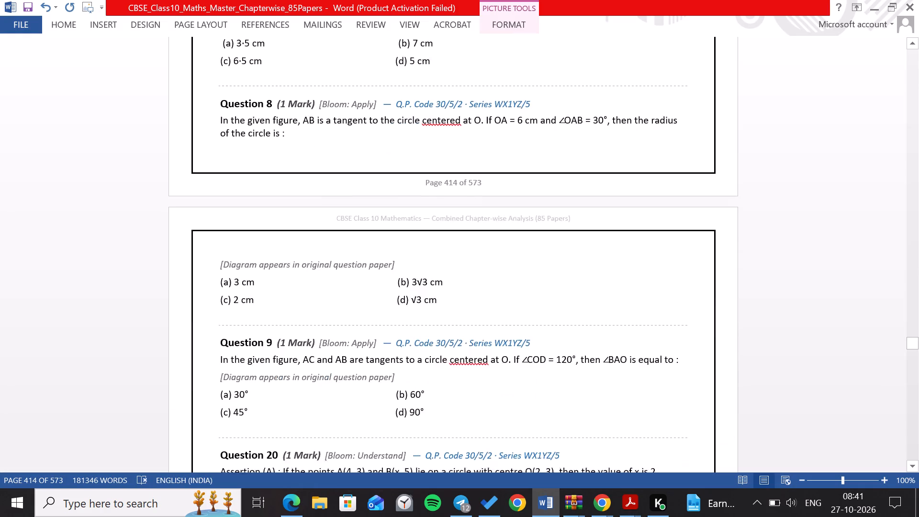
scroll(431, 280, "down", 4)
scroll(431, 280, "up", 4)
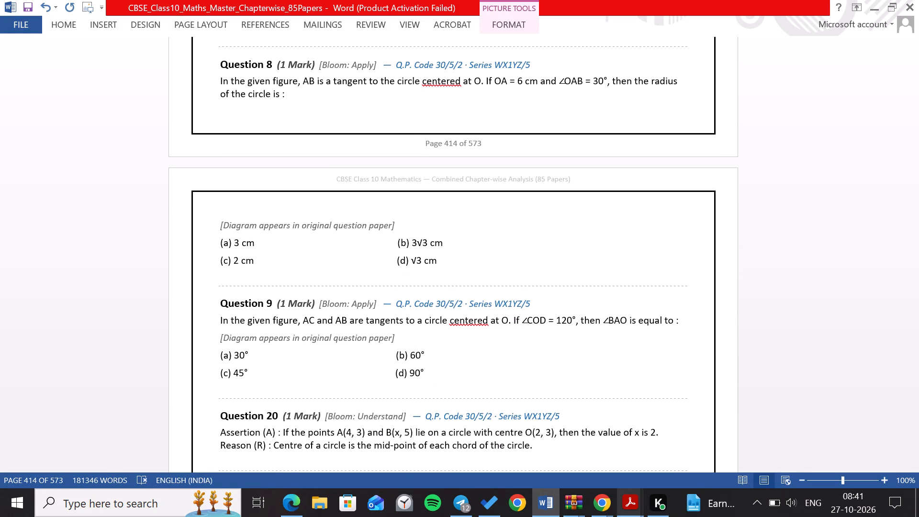
left_click(861, 443)
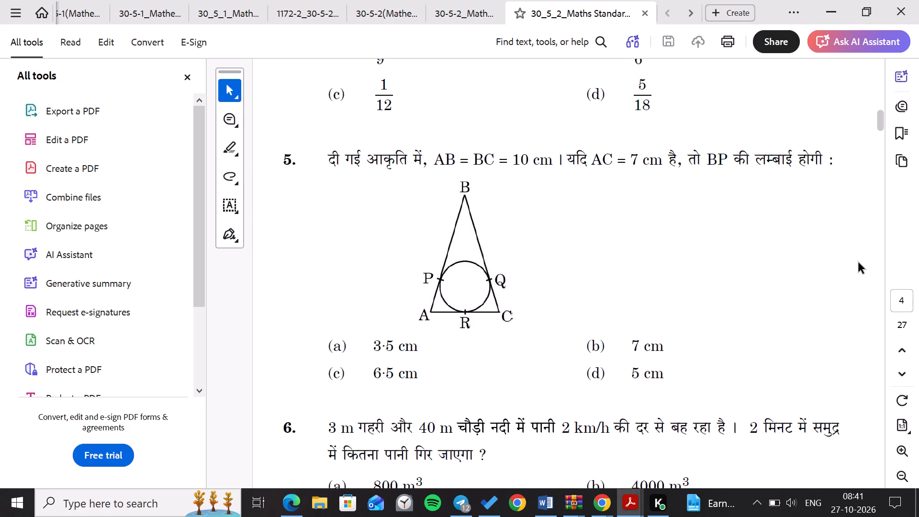
left_click_drag(883, 117, 887, 147)
scroll(696, 302, "up", 9)
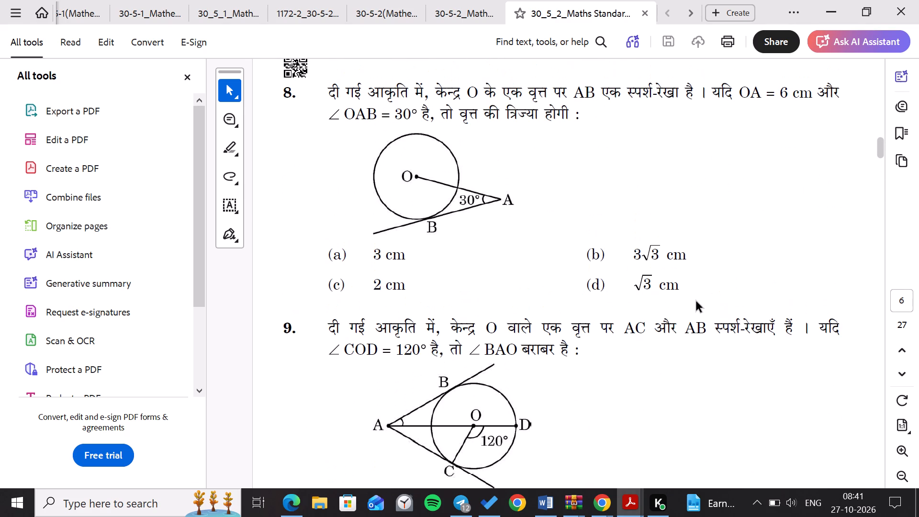
key("shift+super+s")
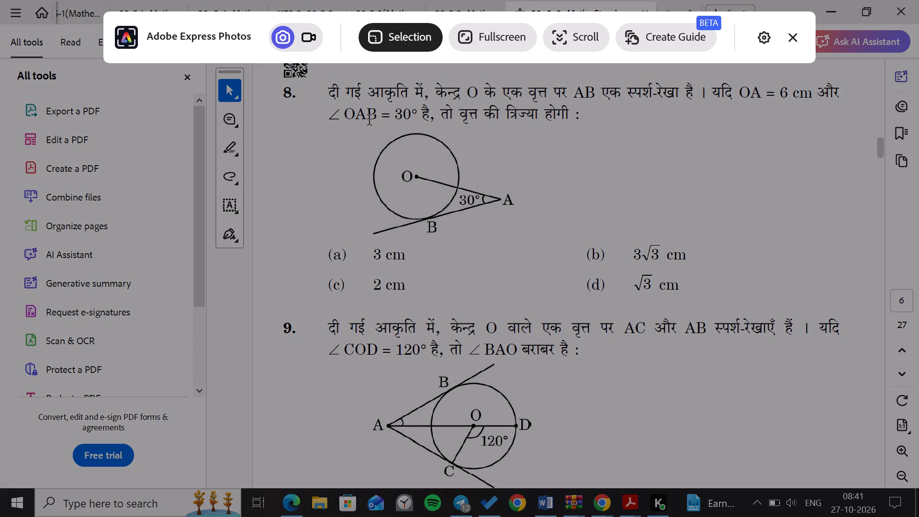
left_click_drag(363, 123, 443, 214)
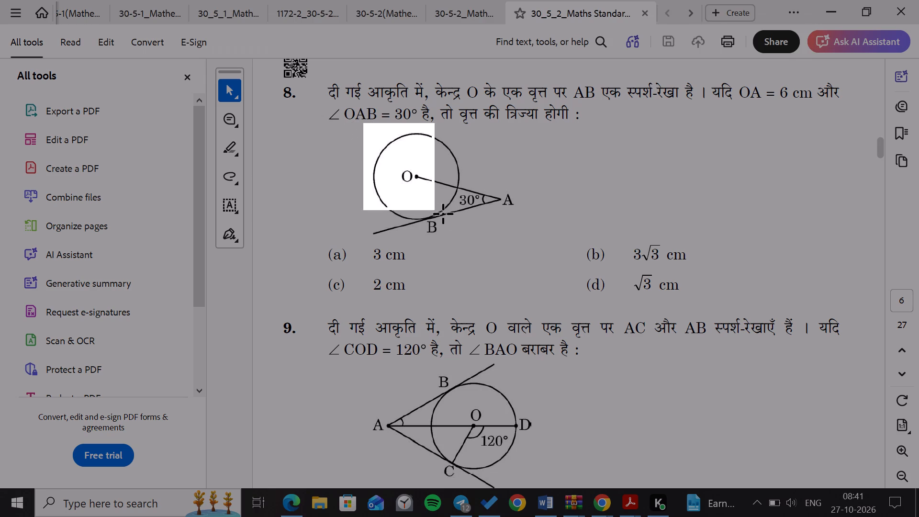
left_click_drag(443, 214, 501, 243)
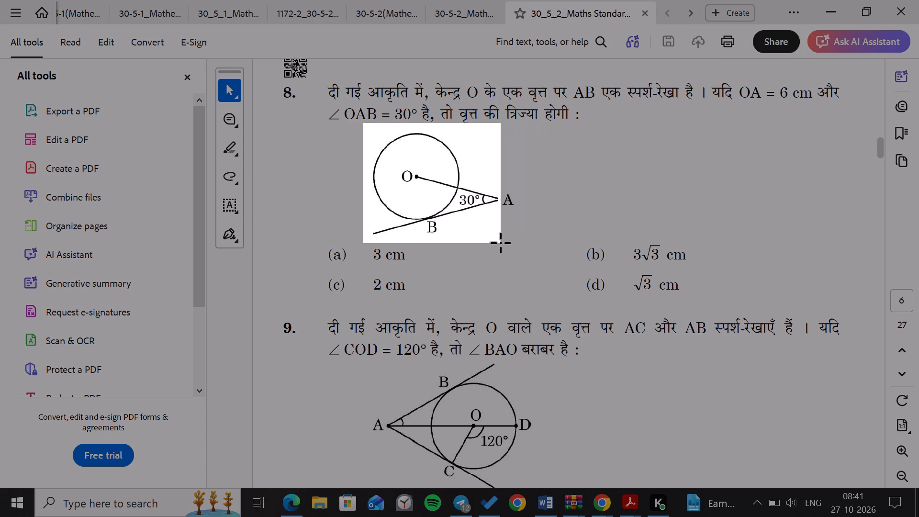
left_click_drag(501, 243, 521, 243)
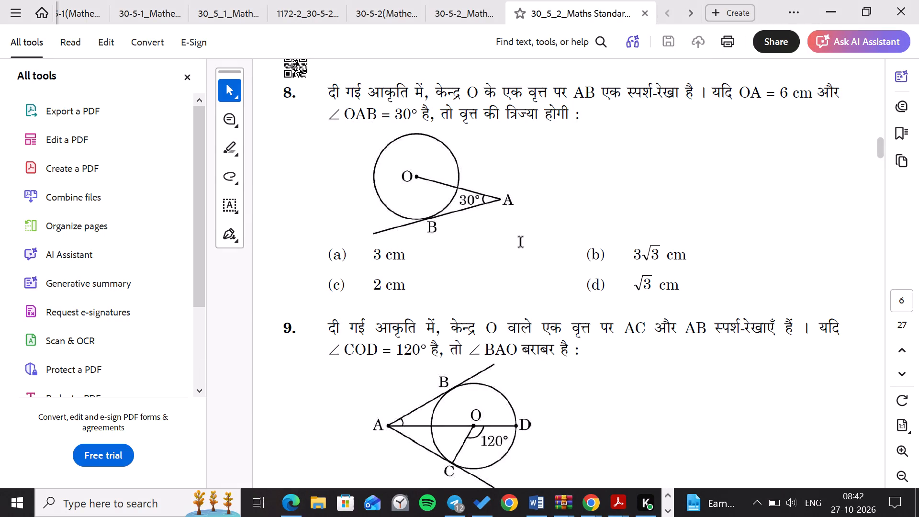
In the Word document, replace the diagram placeholder under Question 8 (Series WX1YZ/5) with the captured tangent AB figure on its own line above the options.
left_click(537, 504)
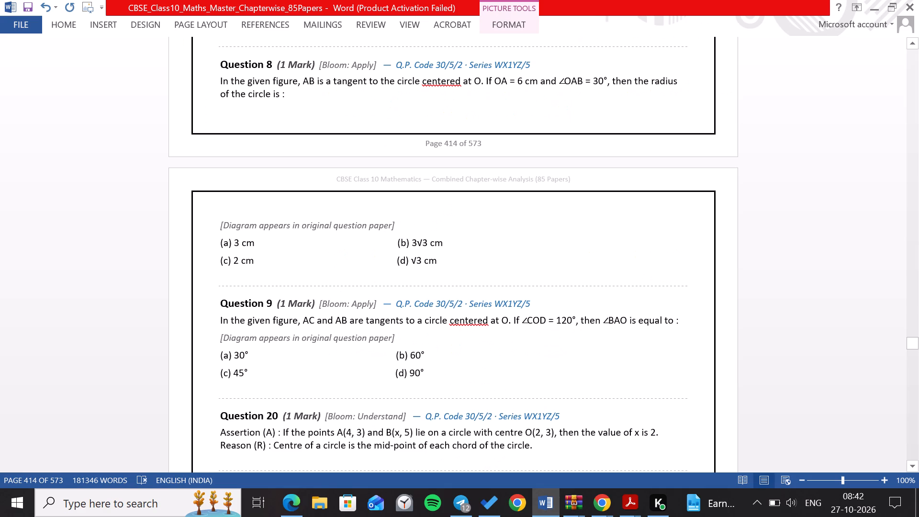
left_click_drag(217, 223, 414, 223)
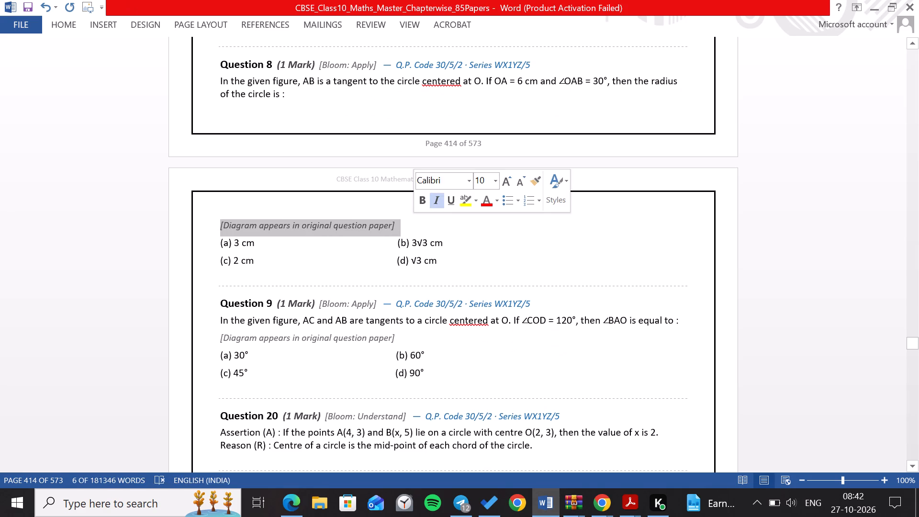
key("BackSpace")
key("Return")
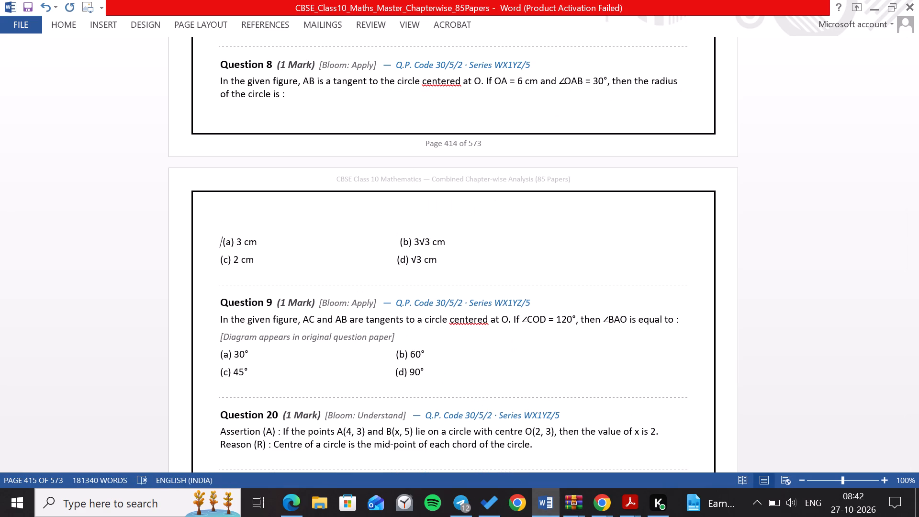
key("Up")
key("ctrl+v")
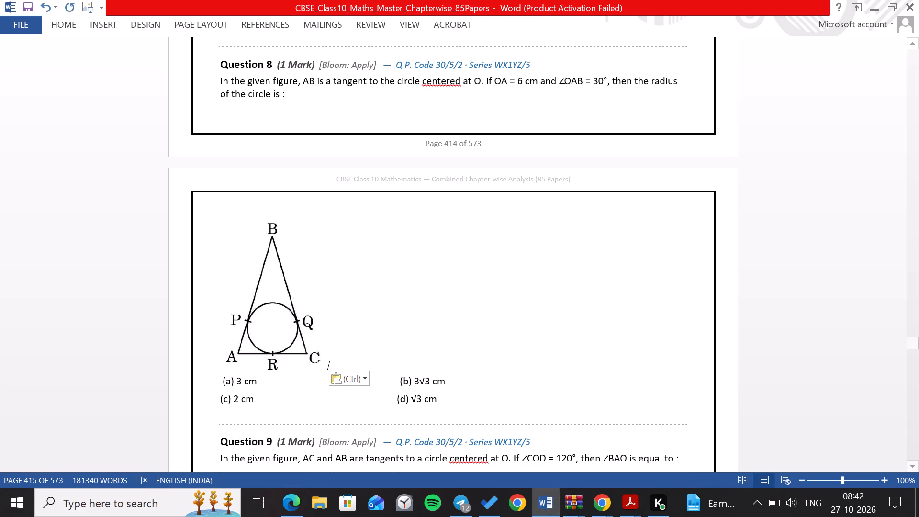
left_click(264, 315)
key("BackSpace")
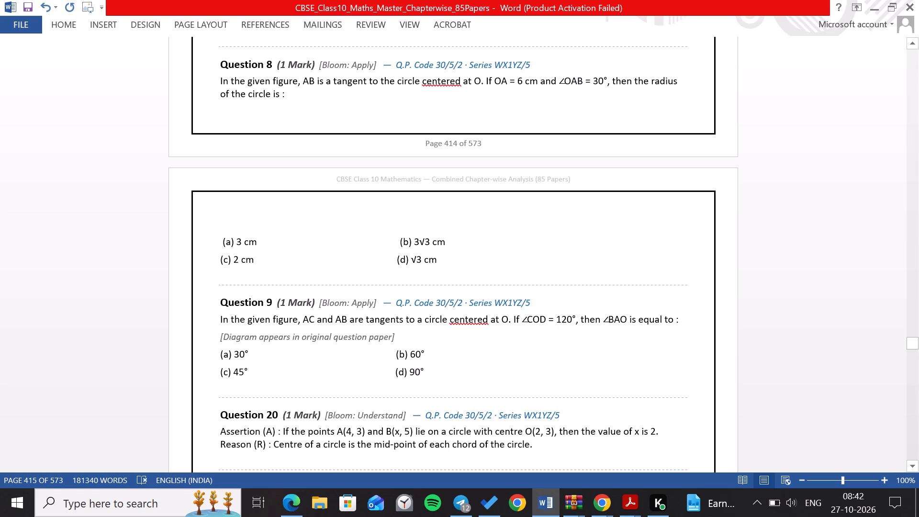
key("ctrl+v")
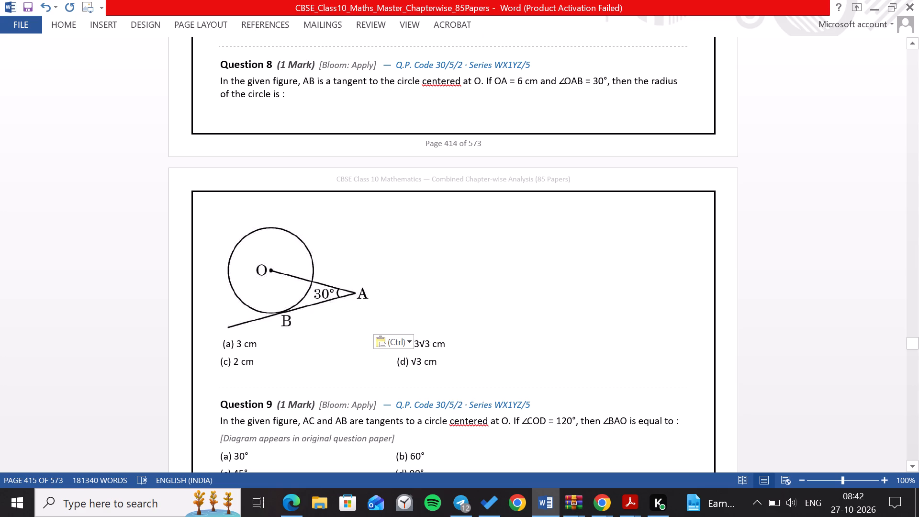
Centre the circle-and-tangent figure under Question 8 (Series WX1YZ/5).
left_click(262, 314)
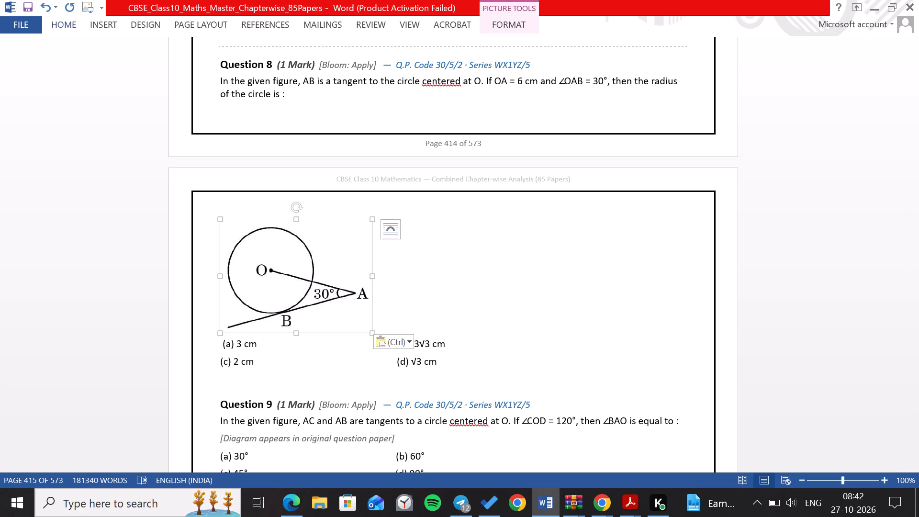
left_click(70, 19)
left_click(296, 71)
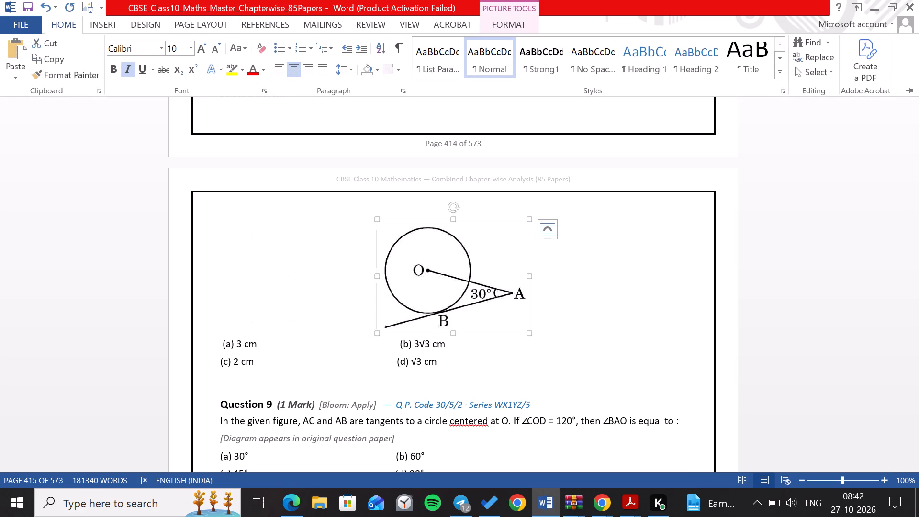
In the 30_5_2 paper, capture question 9's whole figure of tangents AB and AC to the circle with the 120° angle.
scroll(573, 373, "down", 12)
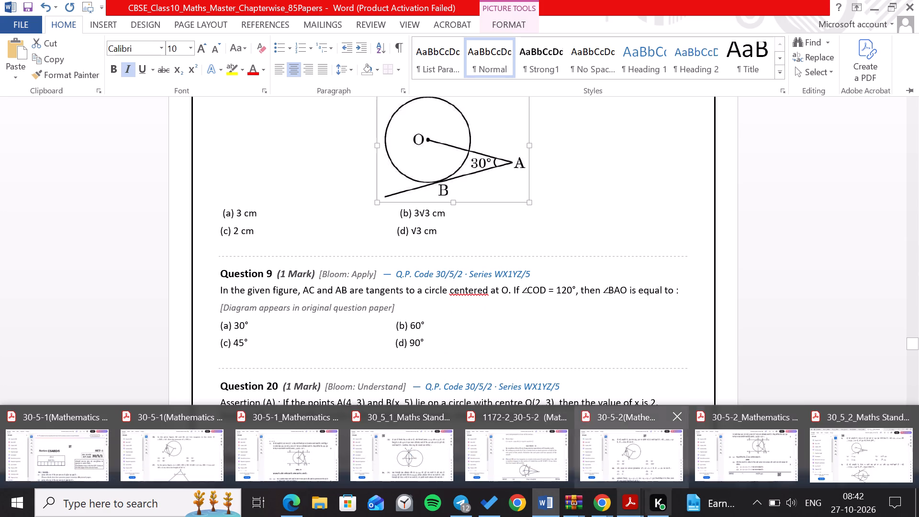
left_click(818, 442)
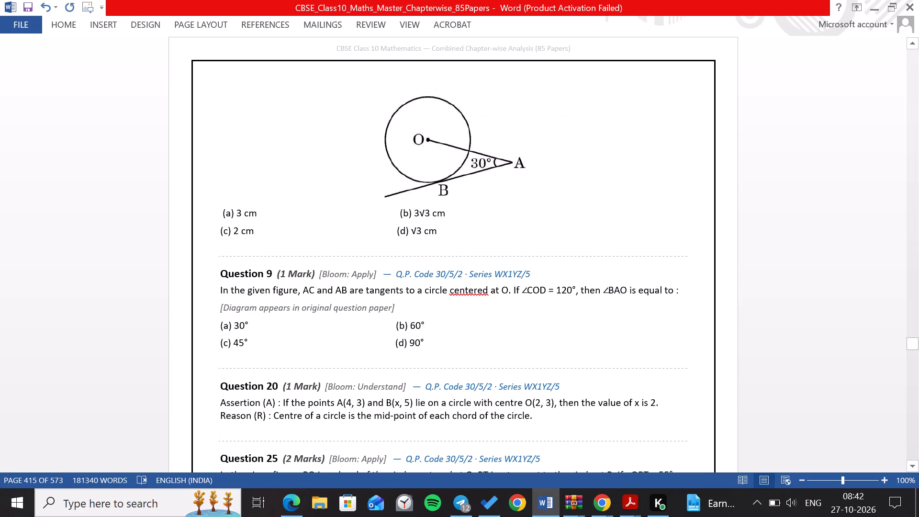
left_click(817, 455)
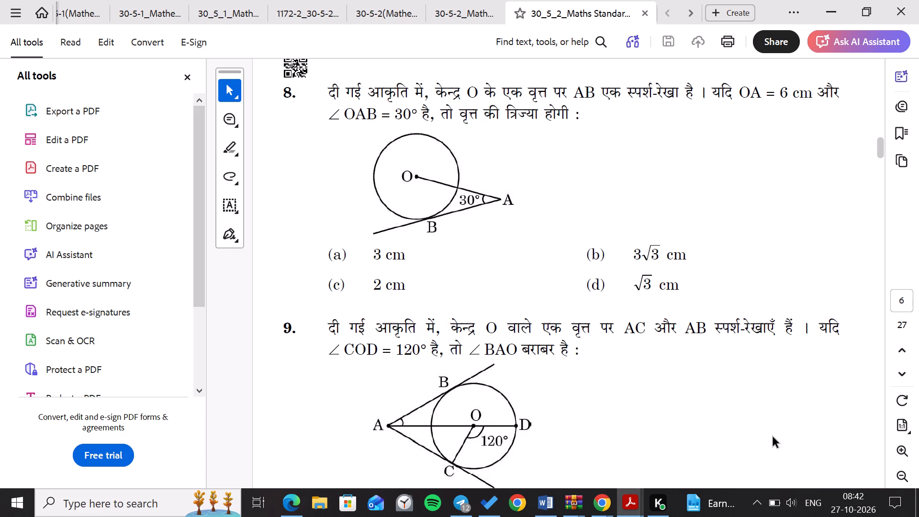
scroll(554, 412, "down", 6)
key("shift+super+s")
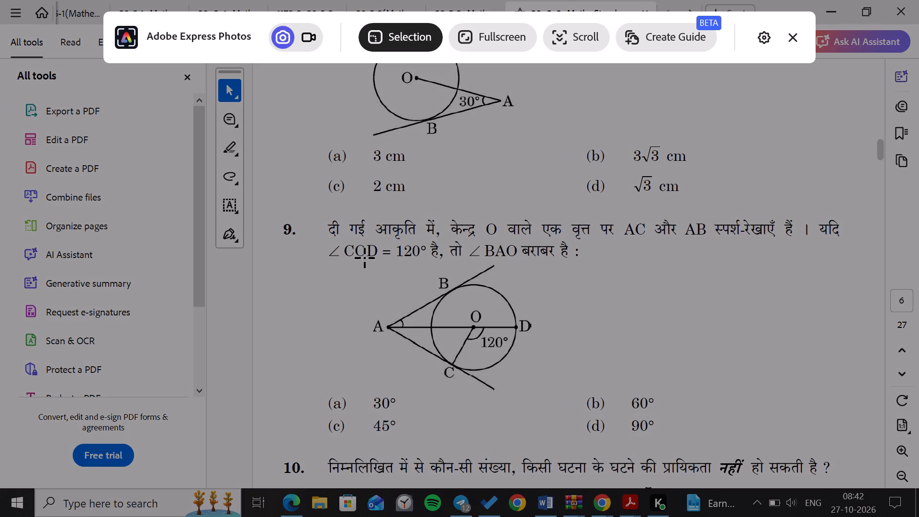
left_click_drag(365, 257, 535, 394)
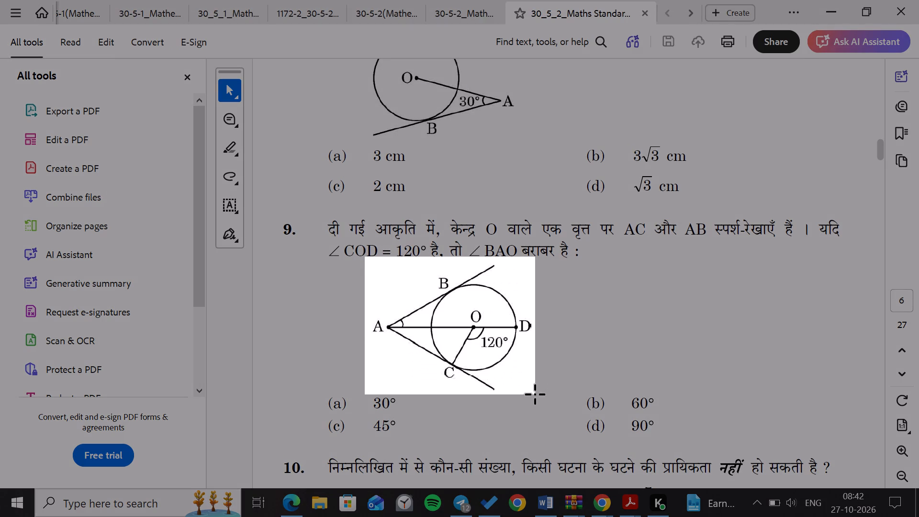
left_click_drag(535, 394, 535, 392)
In the Word document, replace the diagram placeholder under Question 9 (Series WX1YZ/5) with the captured two-tangent figure on its own line above the options.
left_click(549, 508)
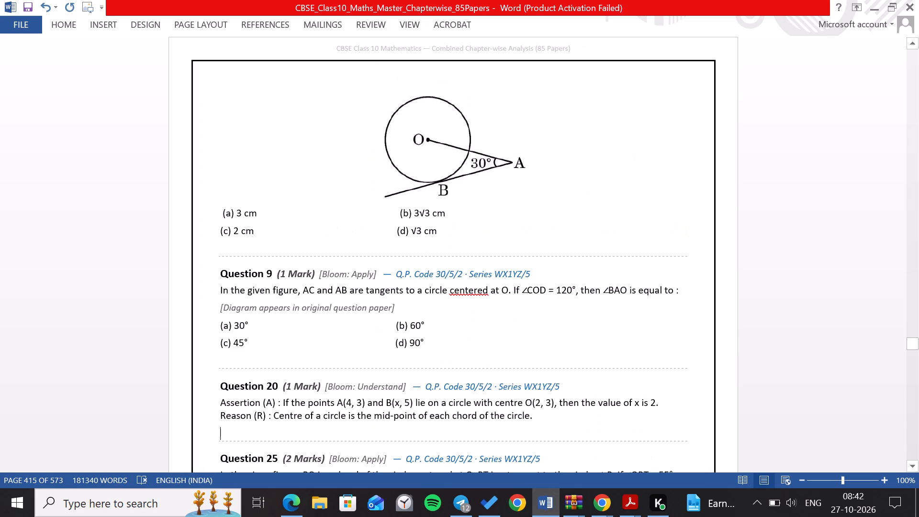
left_click_drag(222, 305, 399, 305)
key("BackSpace")
key("Return")
key("Up")
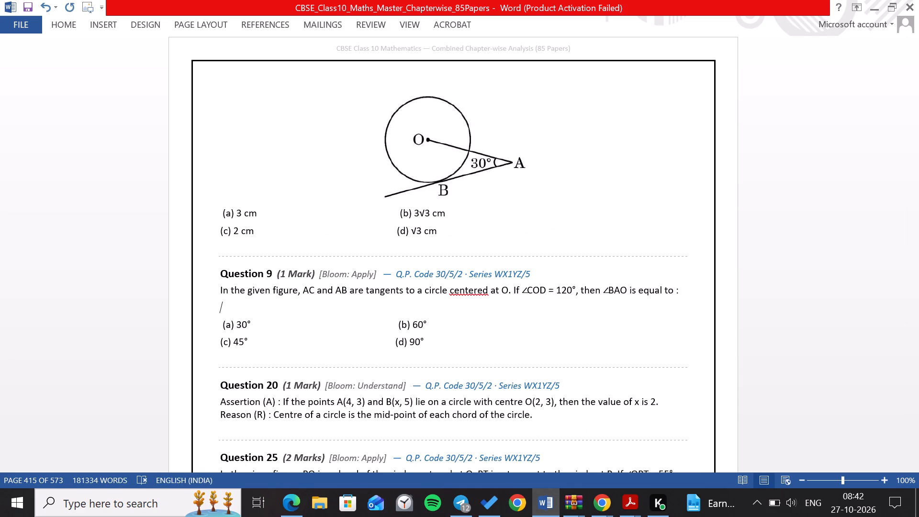
key("ctrl+v")
left_click(252, 362)
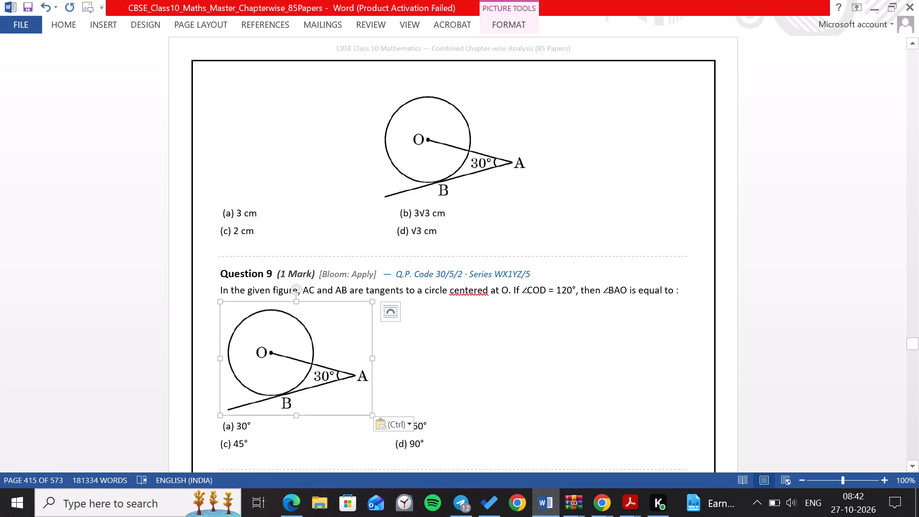
key("BackSpace")
key("ctrl+v")
Centre the two-tangent figure under Question 9 (Series WX1YZ/5) and shrink it proportionally to about two thirds of its size.
left_click(260, 377)
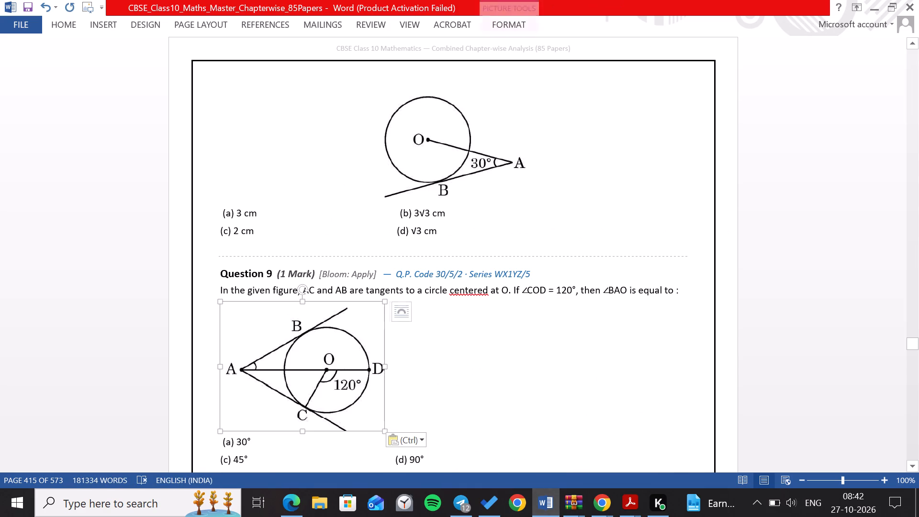
left_click(68, 26)
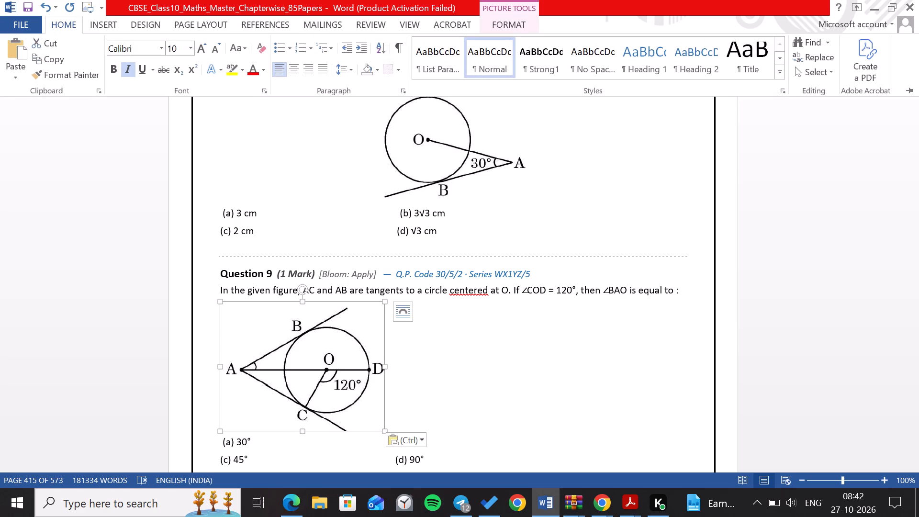
left_click(287, 68)
scroll(374, 260, "down", 18)
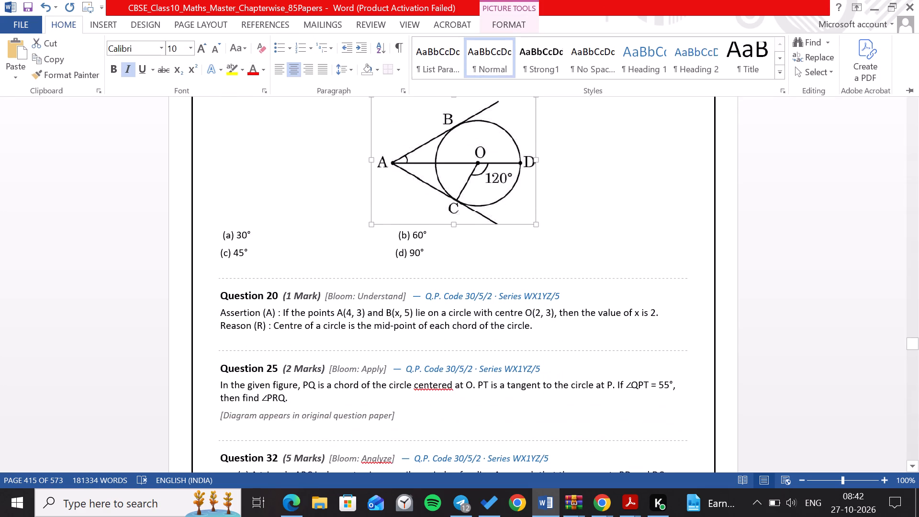
left_click(535, 222)
left_click_drag(535, 222, 480, 169)
In the 30_5_2 paper, capture question 25's whole figure of the circle with chord PQ and tangent PT.
scroll(438, 299, "down", 6)
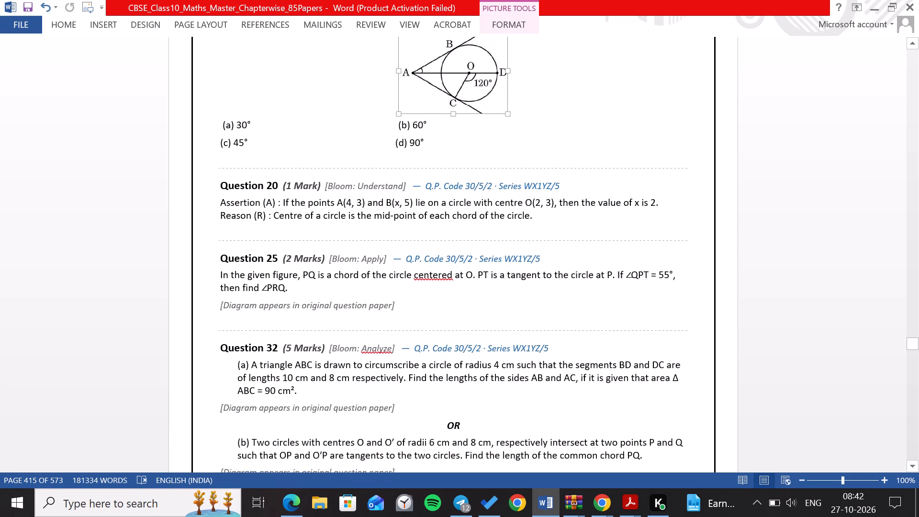
scroll(428, 303, "down", 6)
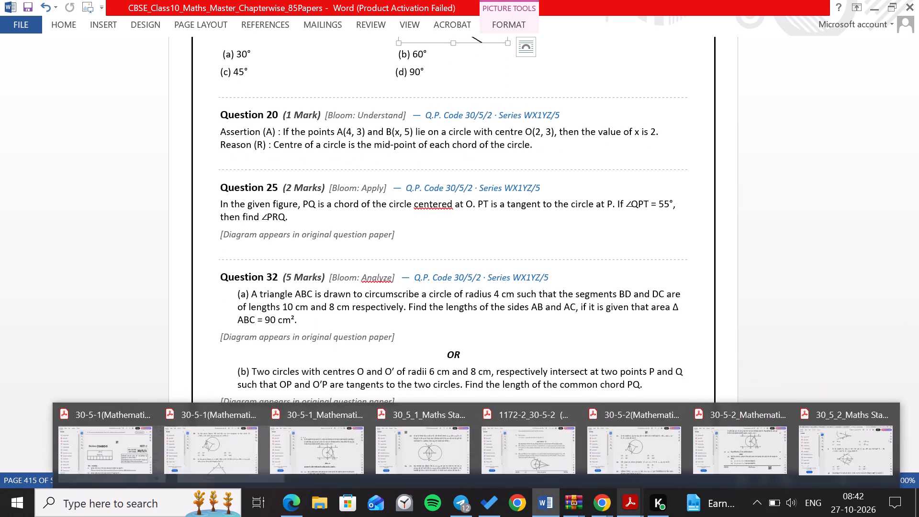
left_click(851, 462)
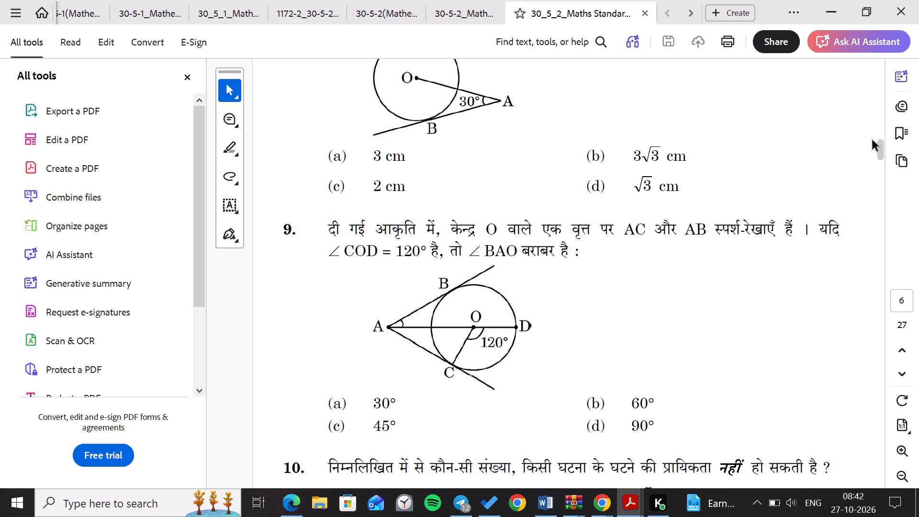
left_click_drag(882, 151, 883, 216)
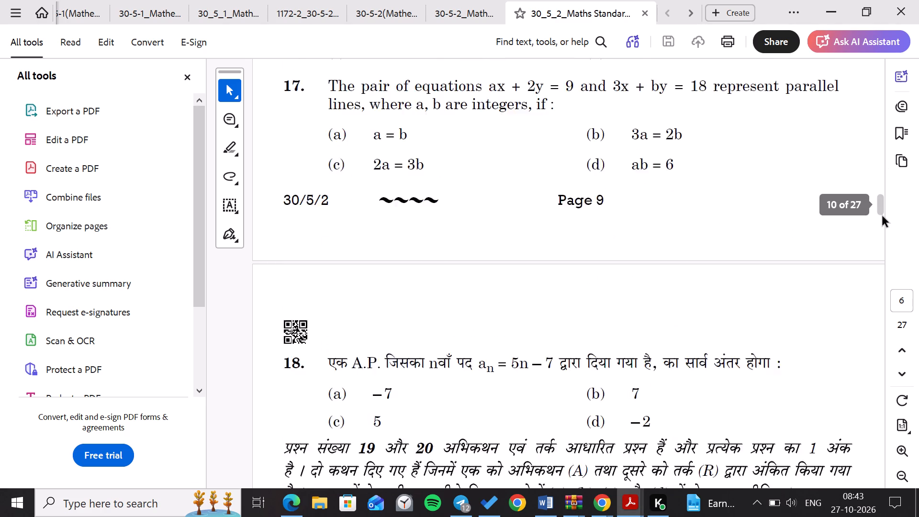
left_click_drag(883, 216, 880, 247)
scroll(530, 293, "up", 5)
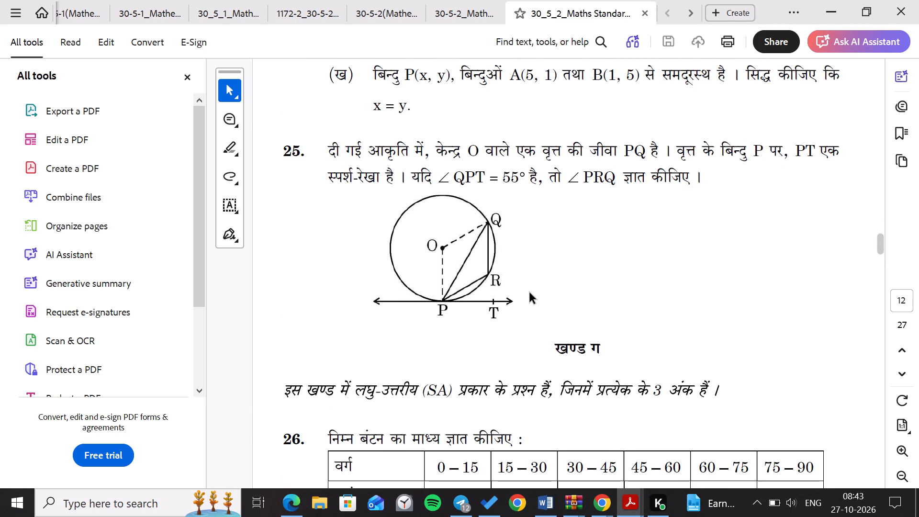
key("shift+super+s")
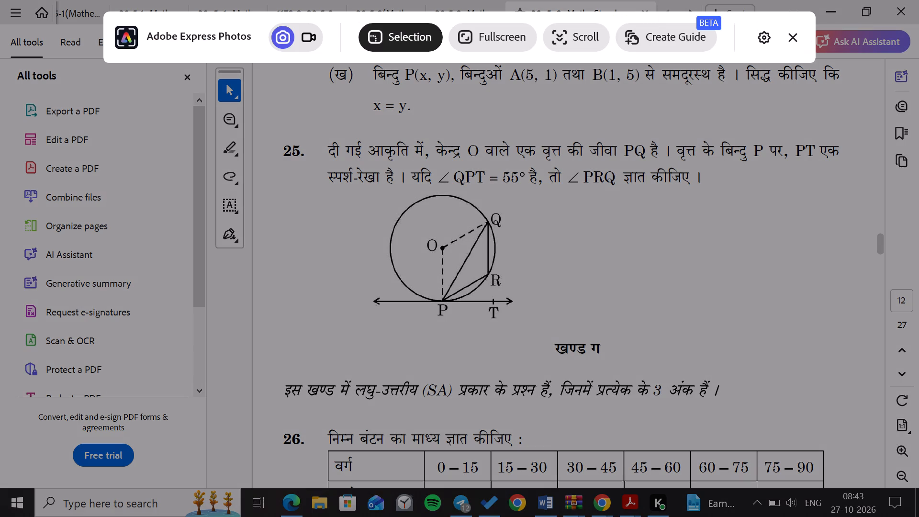
left_click_drag(361, 187, 472, 326)
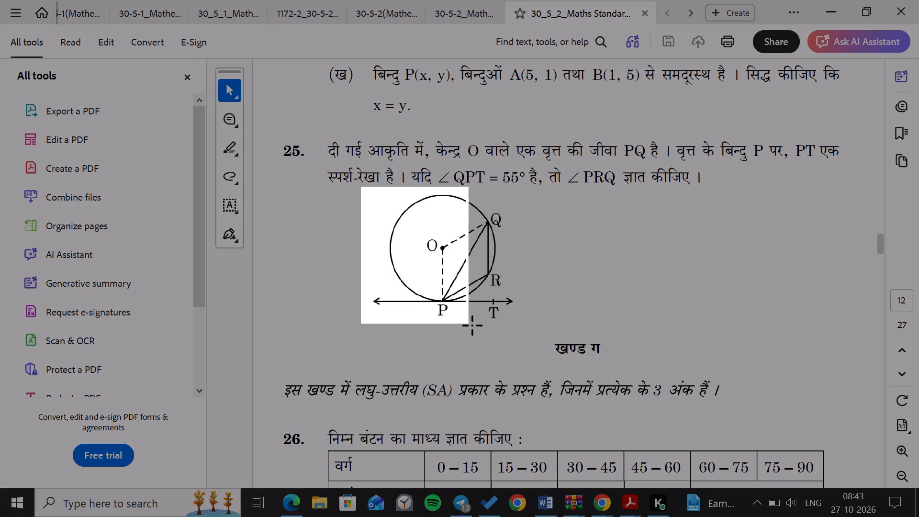
left_click_drag(472, 326, 520, 329)
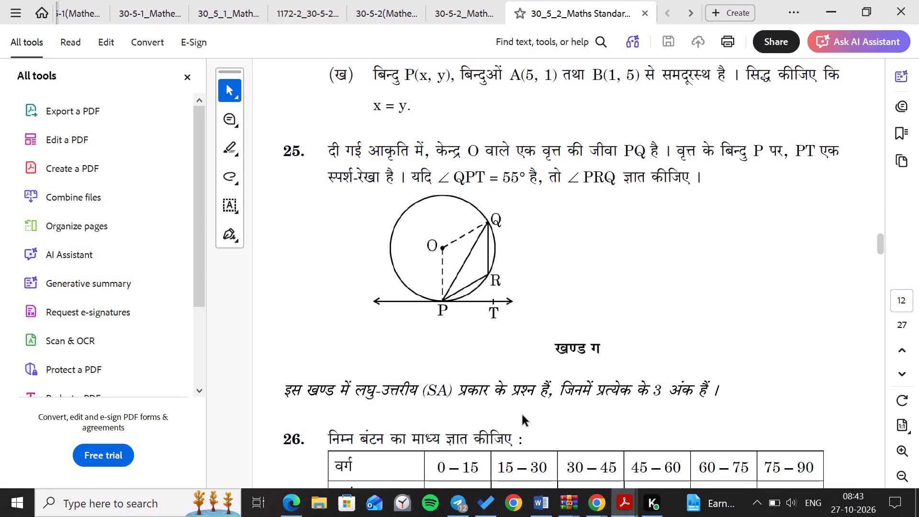
In the Word document, replace the diagram placeholder under Question 25 (Series WX1YZ/5) with the captured figure of chord PQ and tangent PT.
left_click(534, 503)
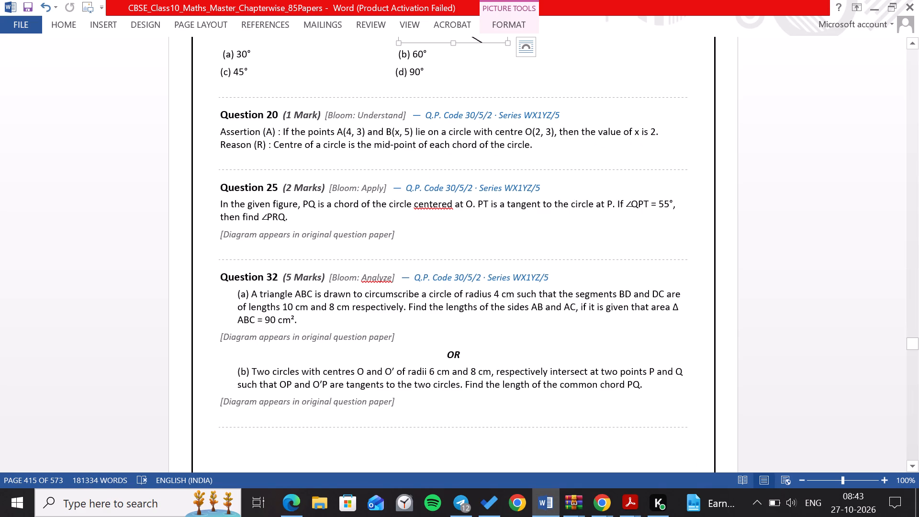
left_click_drag(217, 230, 392, 235)
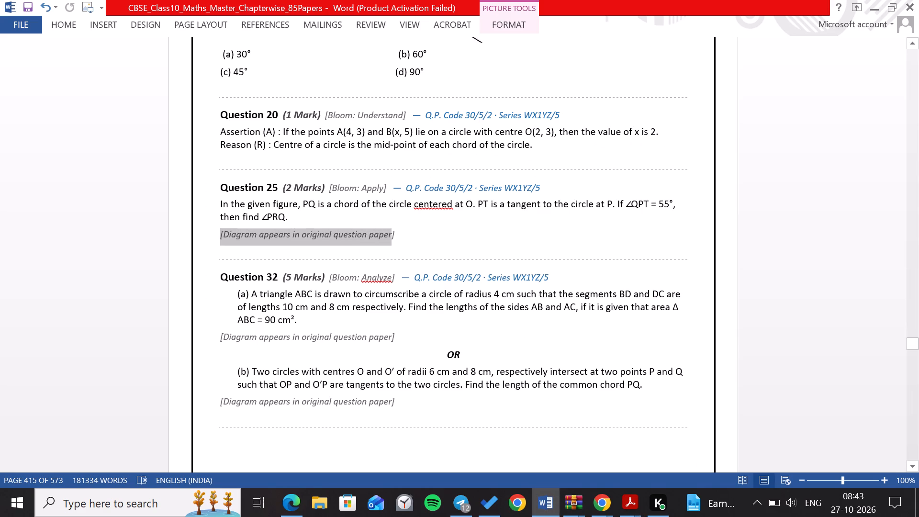
left_click_drag(392, 235, 397, 235)
key("BackSpace")
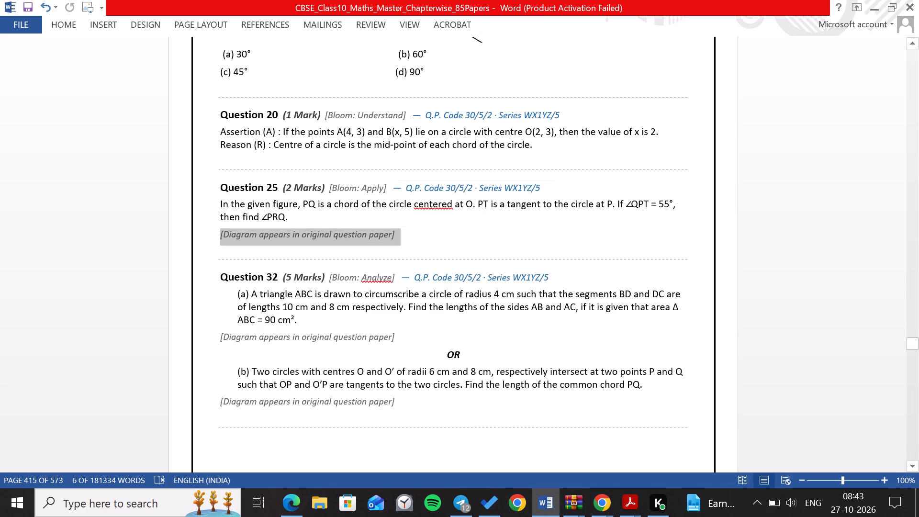
key("ctrl+v")
left_click(300, 293)
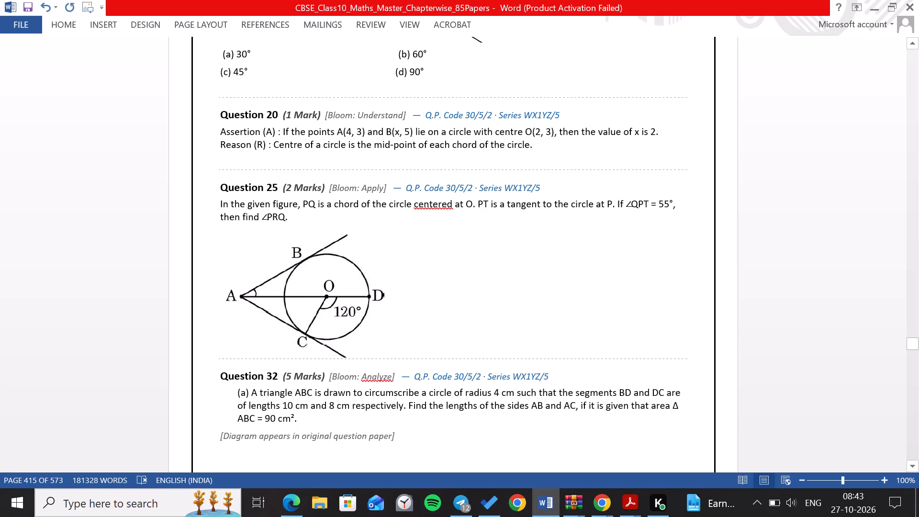
scroll(300, 293, "up", 11)
scroll(285, 291, "down", 7)
key("BackSpace")
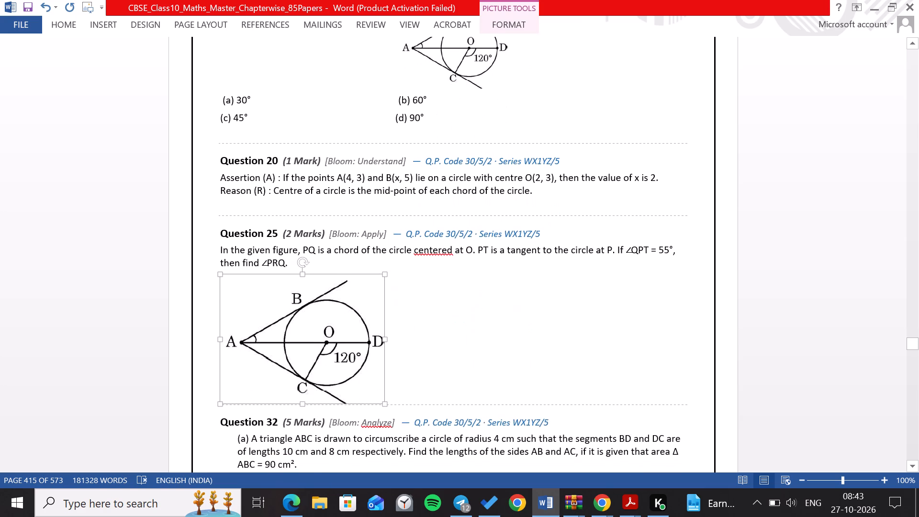
key("ctrl+v")
left_click(278, 302)
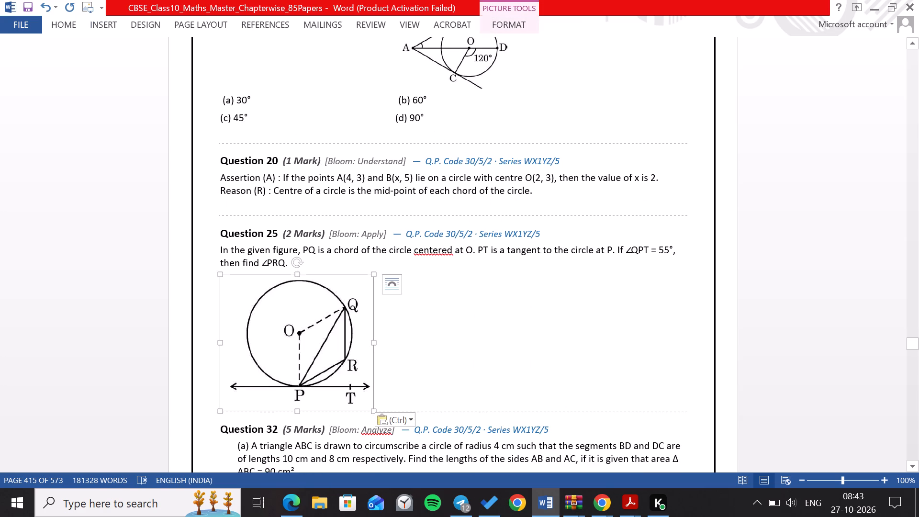
Centre the chord-and-tangent figure under Question 25 (Series WX1YZ/5) and shrink it proportionally to about three quarters of its size.
left_click(71, 22)
left_click(288, 66)
scroll(332, 155, "down", 7)
left_click(531, 330)
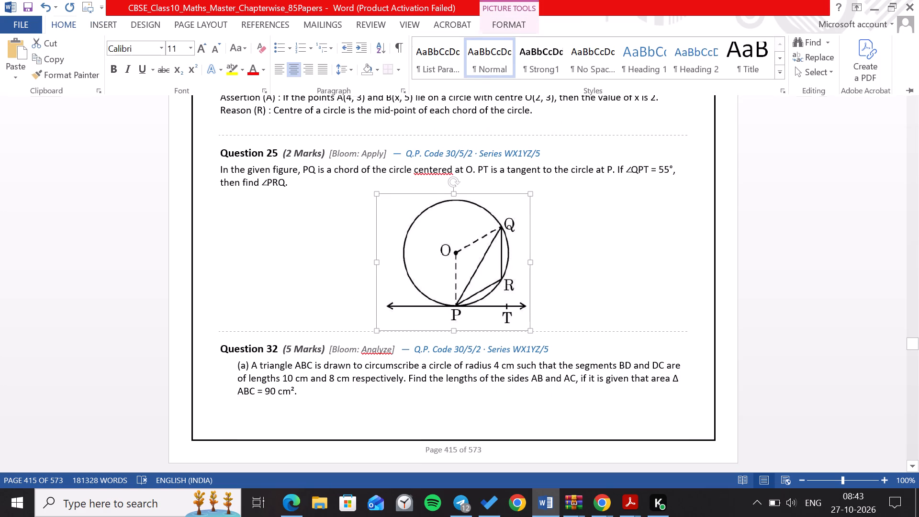
left_click_drag(531, 330, 492, 278)
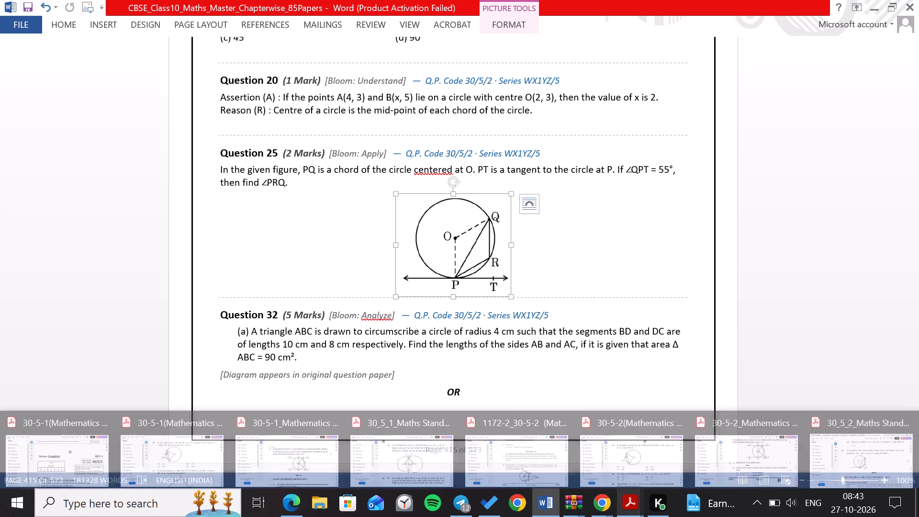
In the 30_5_2 paper, capture question 32 (a)'s figure of triangle ABC circumscribing the circle of radius 4 cm.
left_click(838, 455)
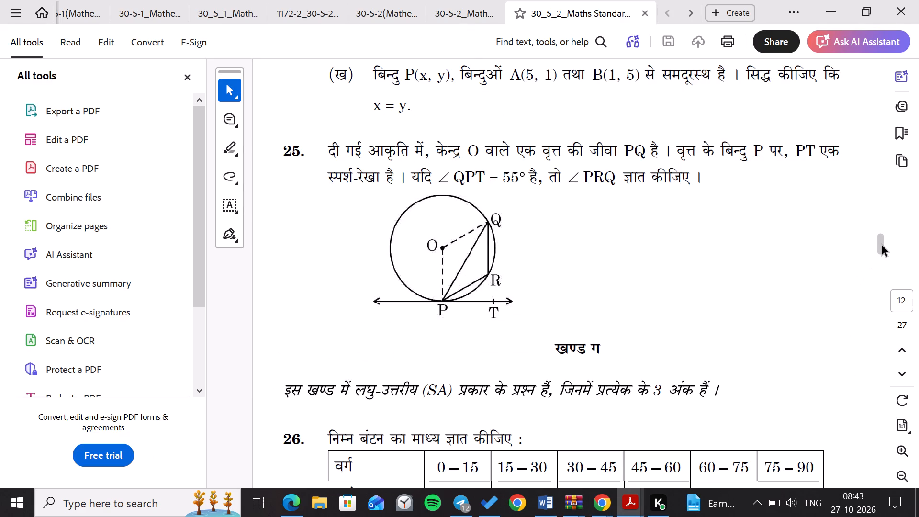
left_click_drag(882, 246, 883, 262)
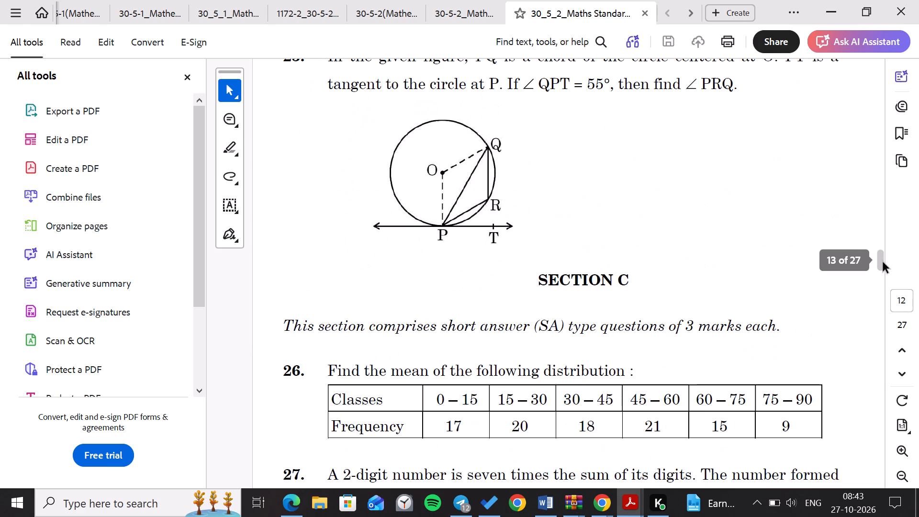
left_click_drag(883, 262, 880, 276)
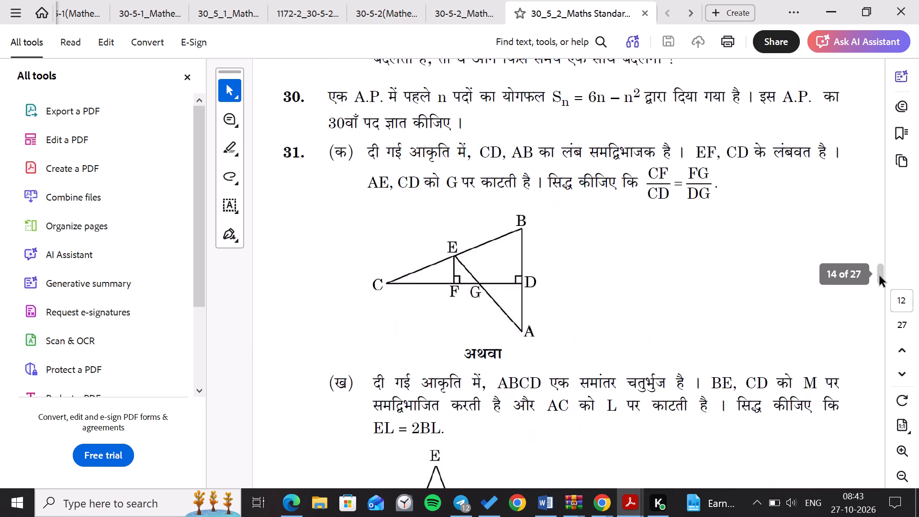
left_click_drag(880, 276, 879, 309)
scroll(449, 284, "down", 6)
scroll(448, 285, "up", 3)
scroll(448, 285, "down", 3)
scroll(448, 285, "up", 16)
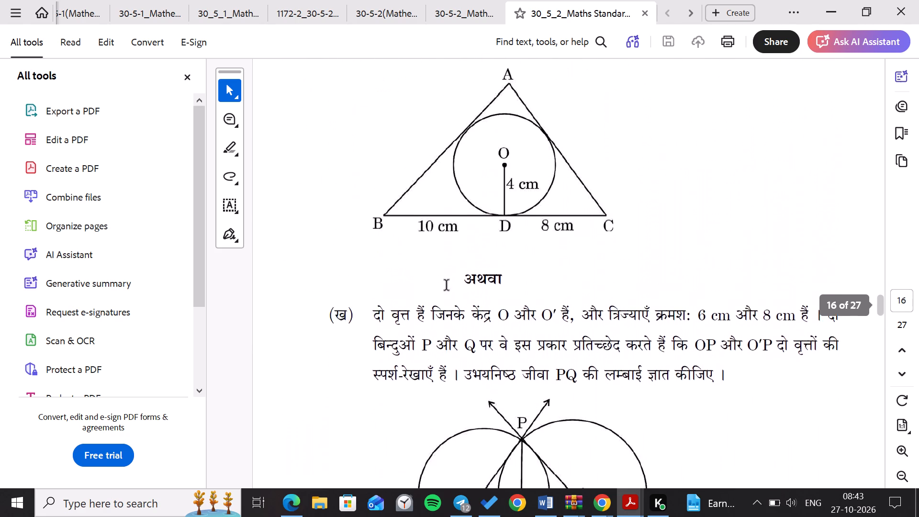
scroll(447, 286, "up", 6)
scroll(447, 286, "down", 4)
key("shift+super+s")
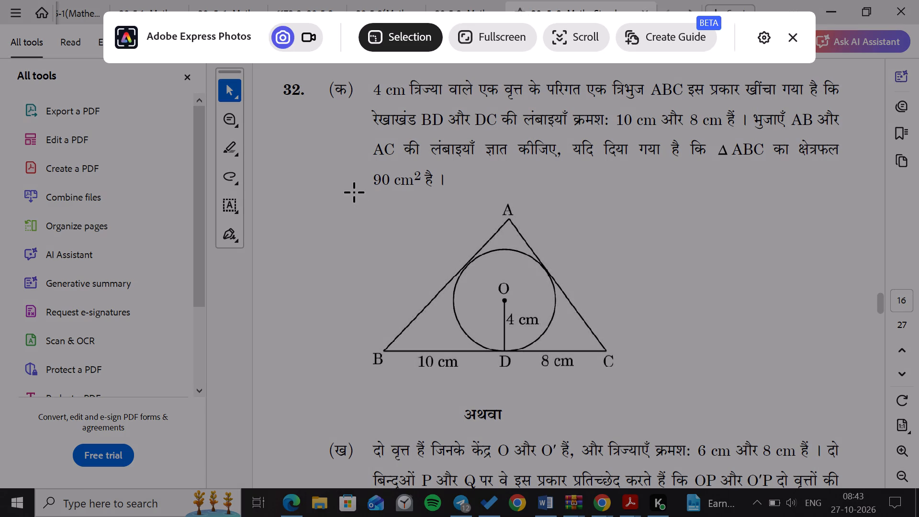
left_click_drag(354, 192, 628, 382)
In the Word document, replace the placeholder under Question 32 (a) (Series WX1YZ/5) with the captured triangle figure on its own unnumbered line above OR.
left_click(553, 501)
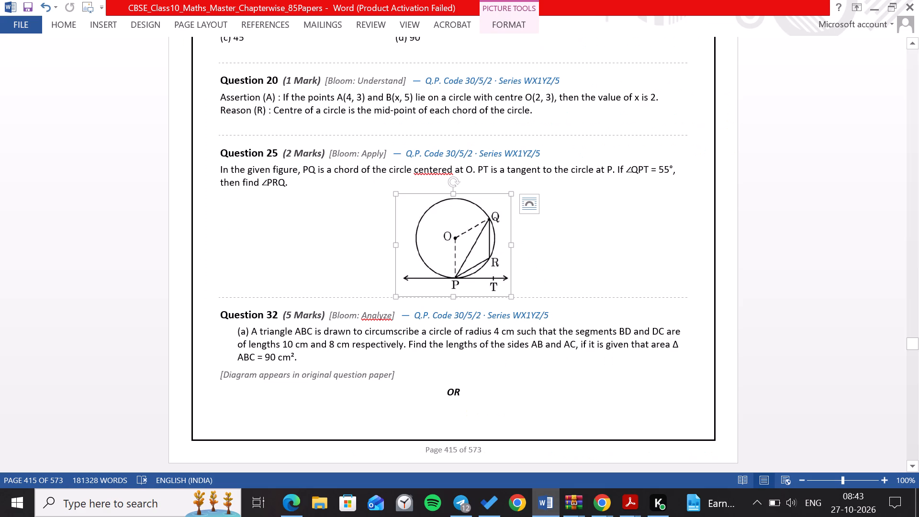
left_click_drag(215, 374, 403, 377)
key("BackSpace")
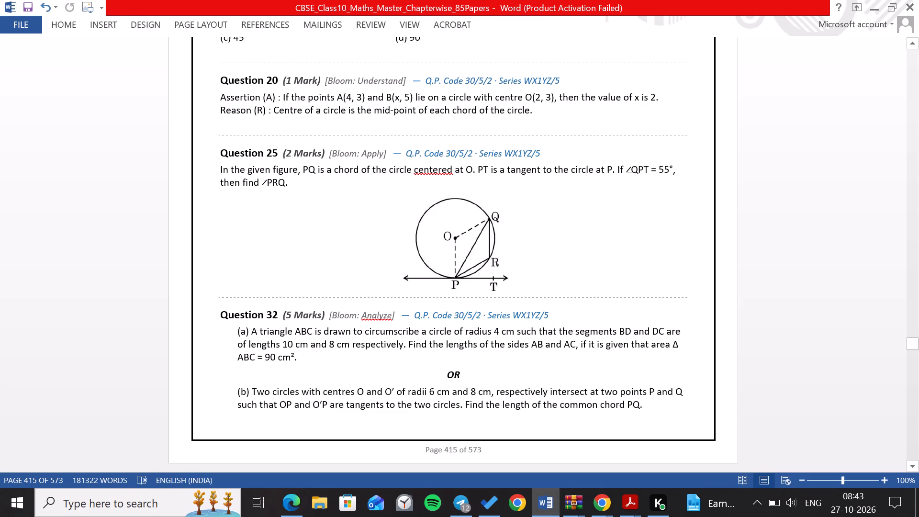
left_click(320, 356)
key("Return")
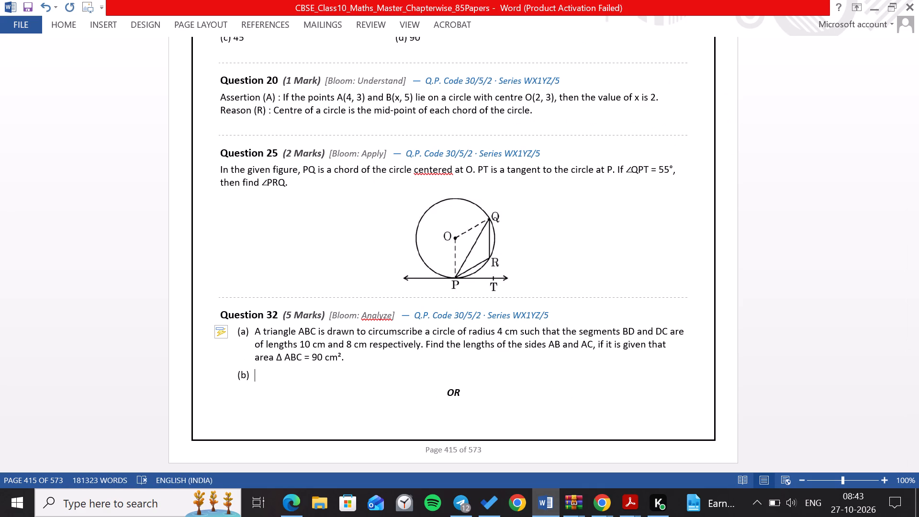
key("ctrl+z")
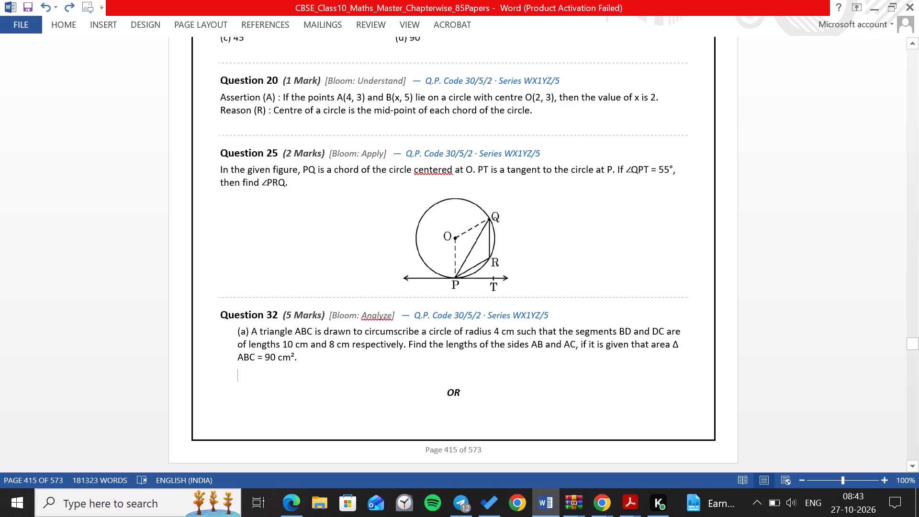
key("ctrl+v")
scroll(356, 408, "down", 6)
Shrink the triangle figure under Question 32 (a) proportionally to about half its size and centre it.
left_click(401, 346)
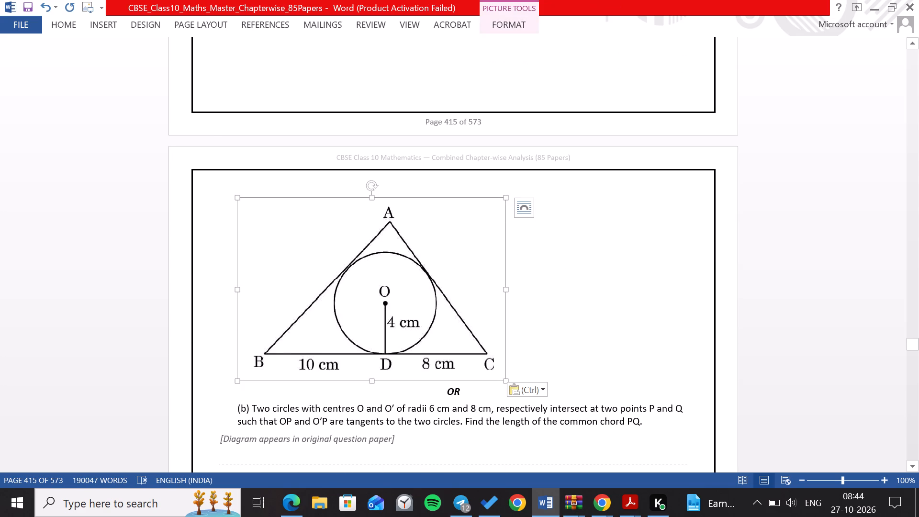
left_click_drag(504, 381, 369, 273)
left_click(59, 25)
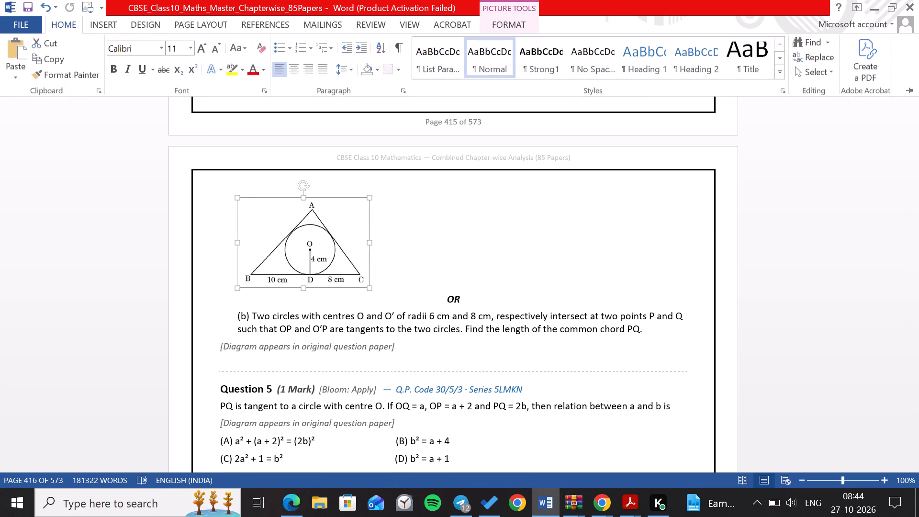
left_click(294, 70)
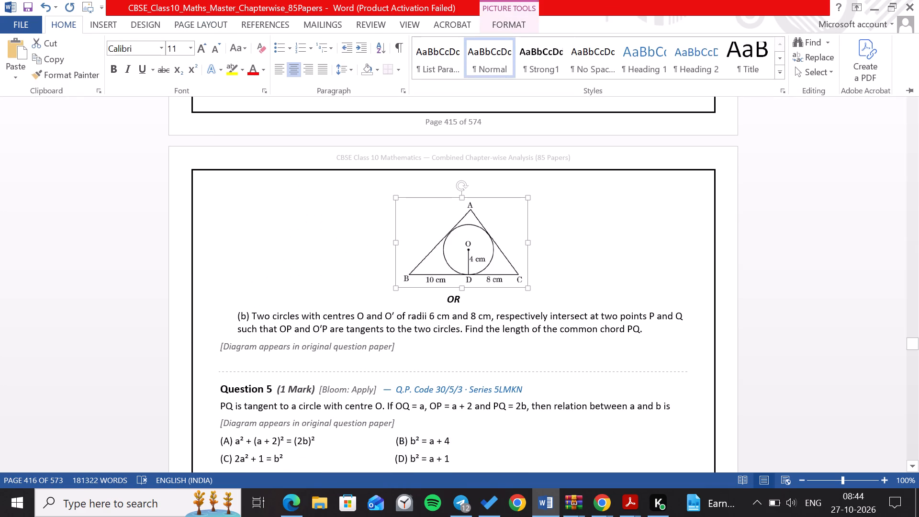
In the 30_5_2 paper, capture question 32 (b)'s figure of the two circles intersecting at P and Q.
scroll(335, 140, "down", 13)
scroll(406, 233, "down", 7)
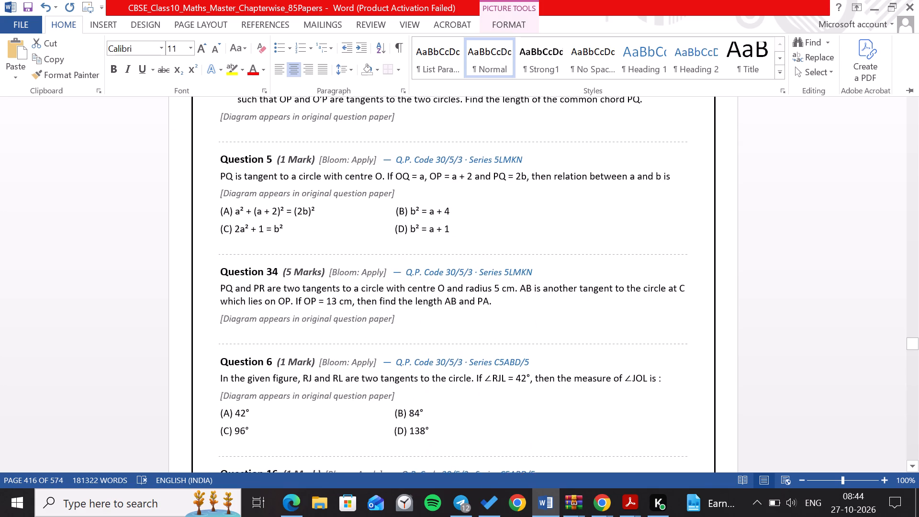
scroll(581, 416, "up", 4)
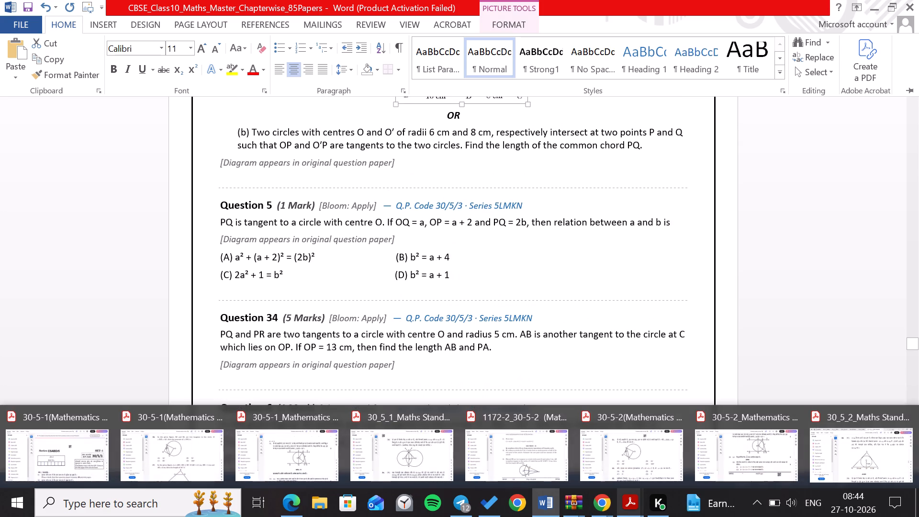
left_click(848, 442)
scroll(485, 215, "down", 14)
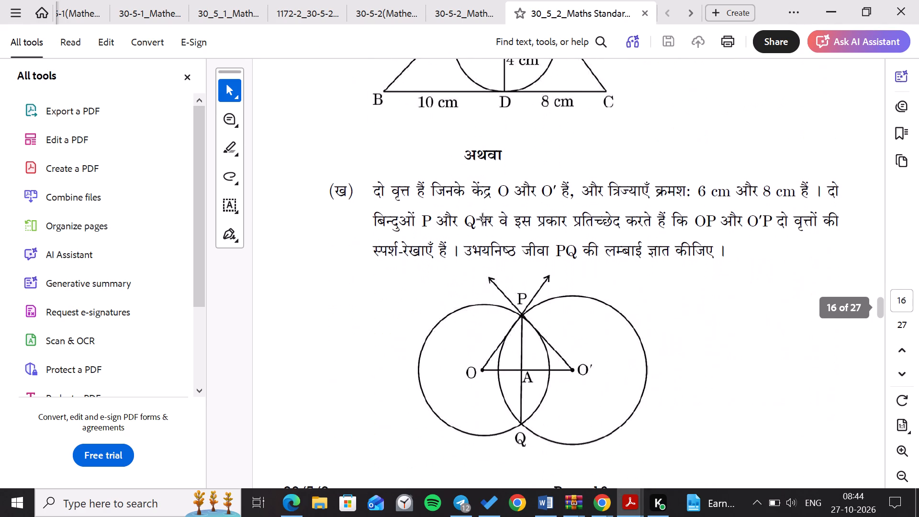
key("shift+super+s")
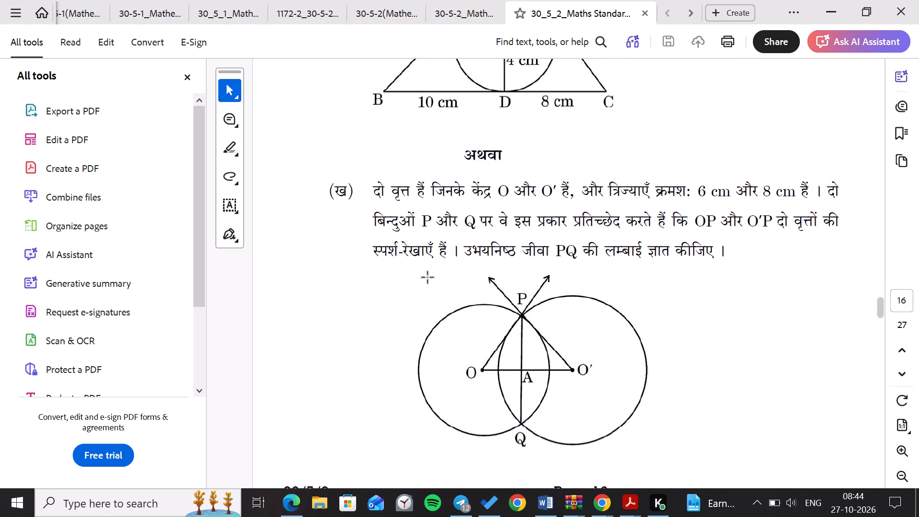
left_click_drag(405, 268, 449, 311)
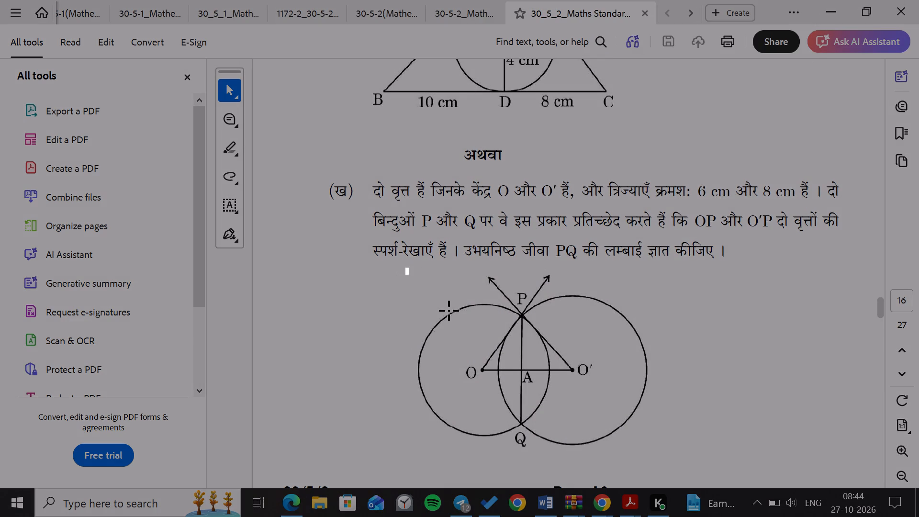
left_click_drag(449, 311, 657, 459)
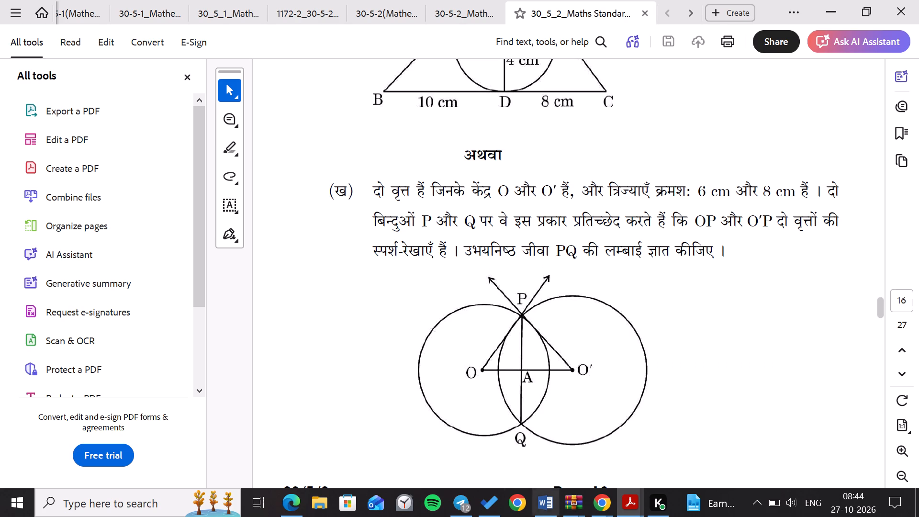
In the Word document, replace the diagram placeholder under Question 32 (b) with the captured figure of the two intersecting circles.
left_click(550, 498)
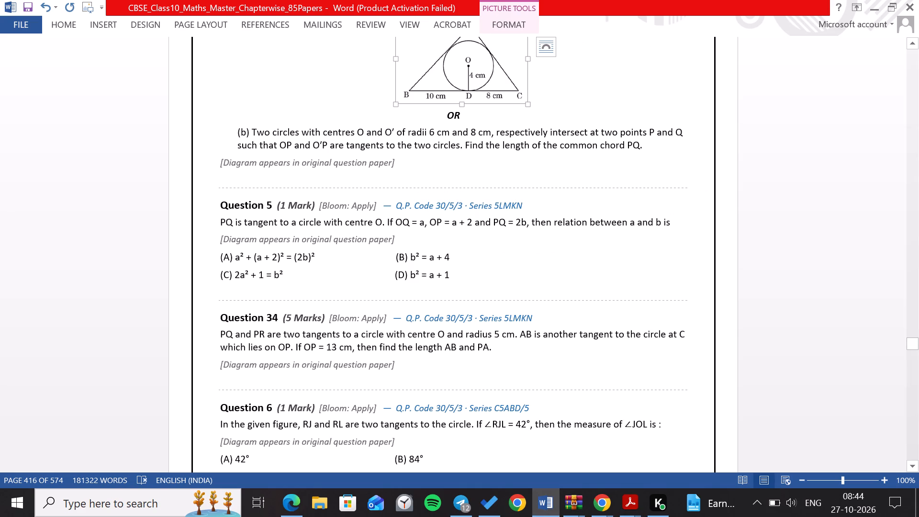
left_click(215, 240)
scroll(276, 282, "up", 5)
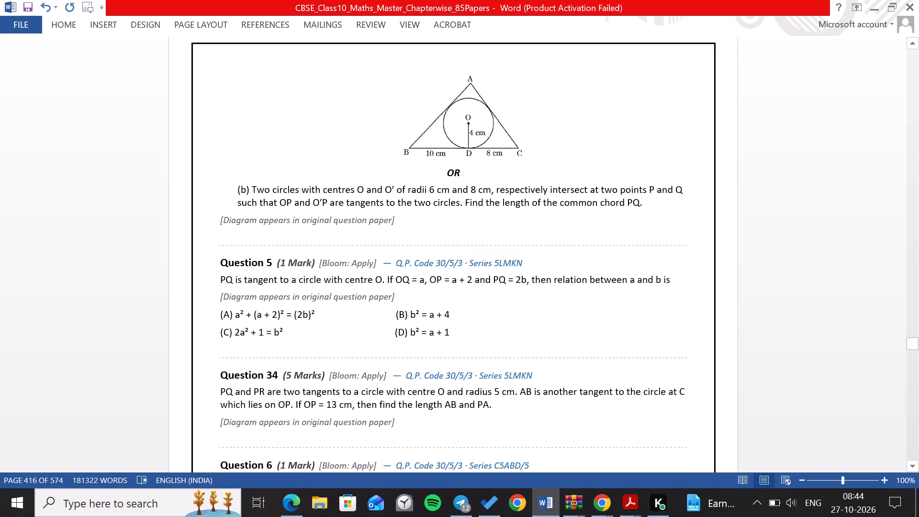
left_click_drag(215, 214, 401, 221)
left_click(405, 223)
left_click_drag(220, 223, 406, 219)
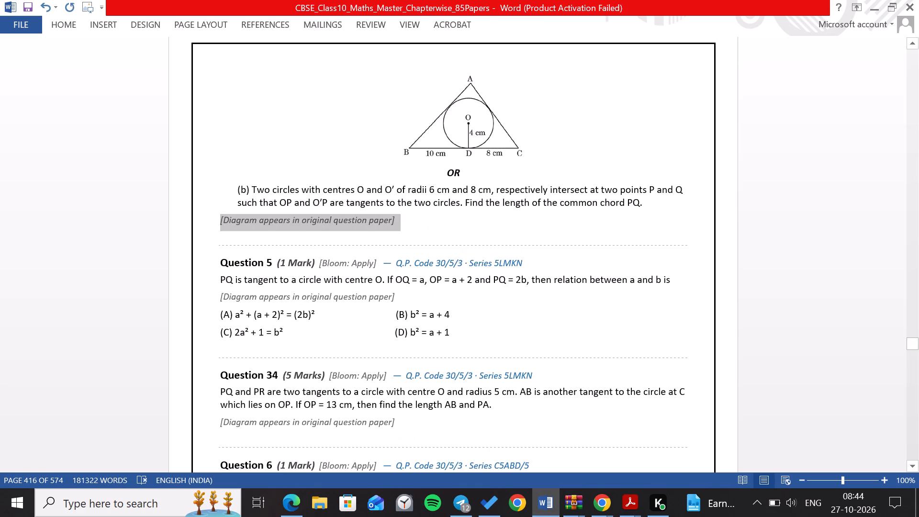
left_click_drag(406, 219, 393, 219)
left_click_drag(393, 219, 395, 219)
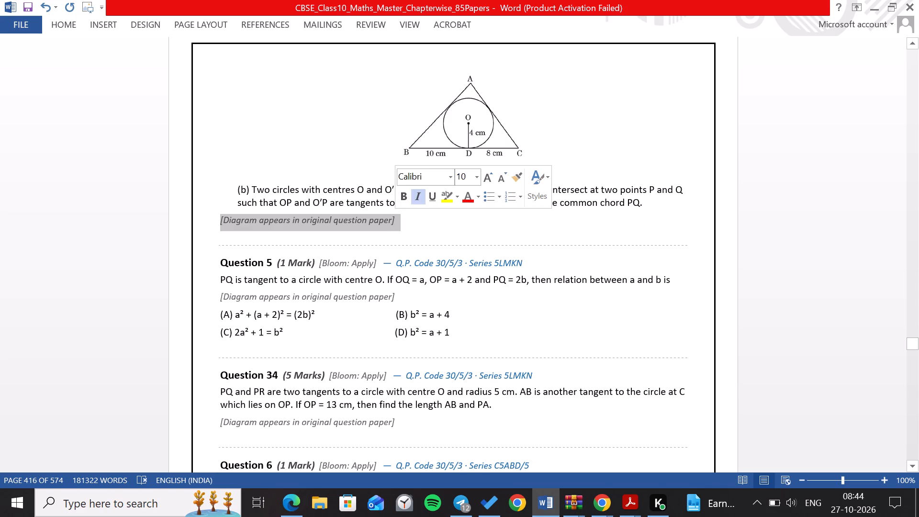
key("BackSpace")
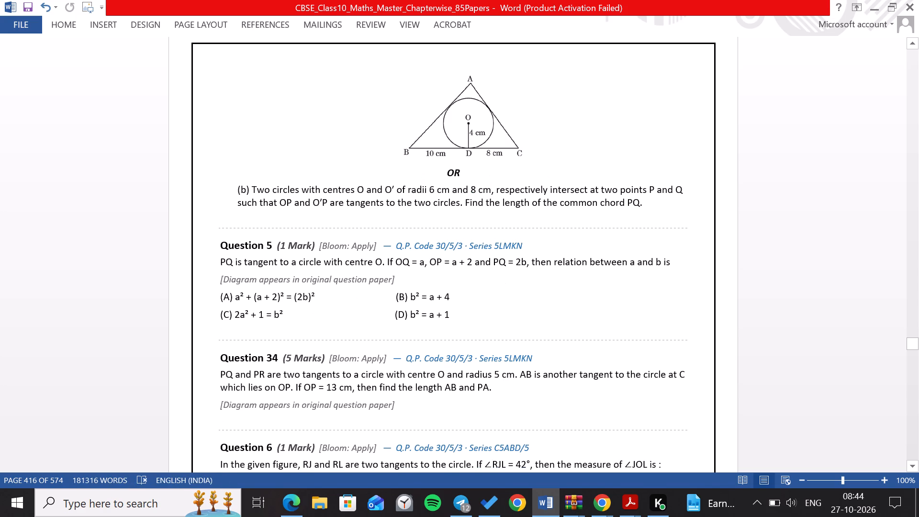
key("ctrl+v")
Shrink the two-circles figure under Question 32 (b) proportionally to about 60% of its size and centre it.
left_click(371, 275)
scroll(478, 397, "down", 4)
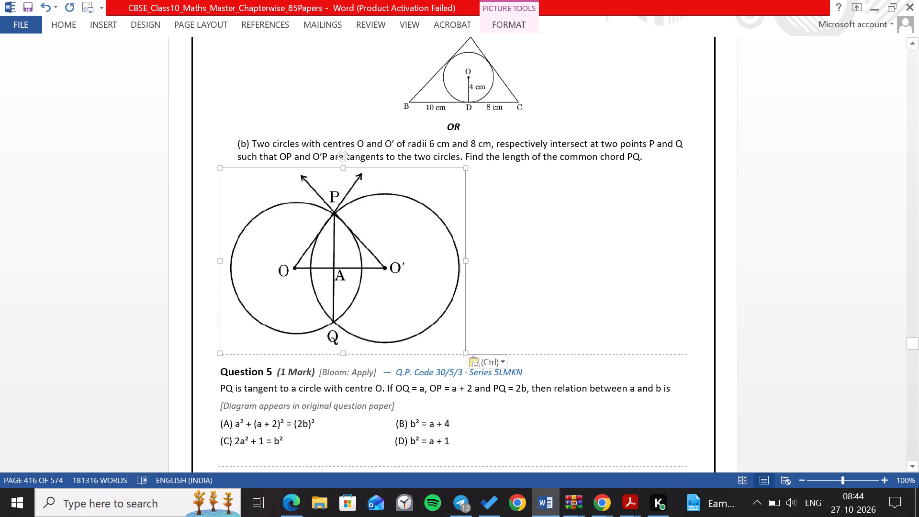
left_click_drag(465, 352, 369, 244)
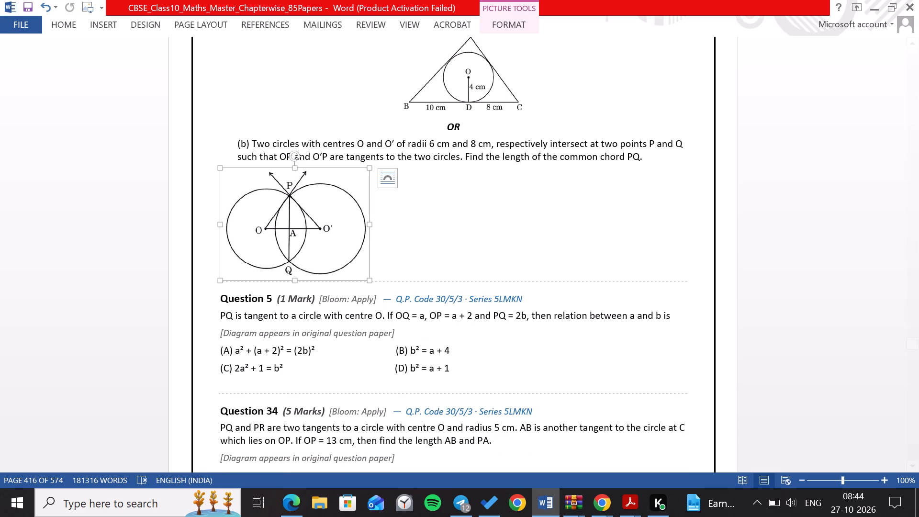
left_click(77, 18)
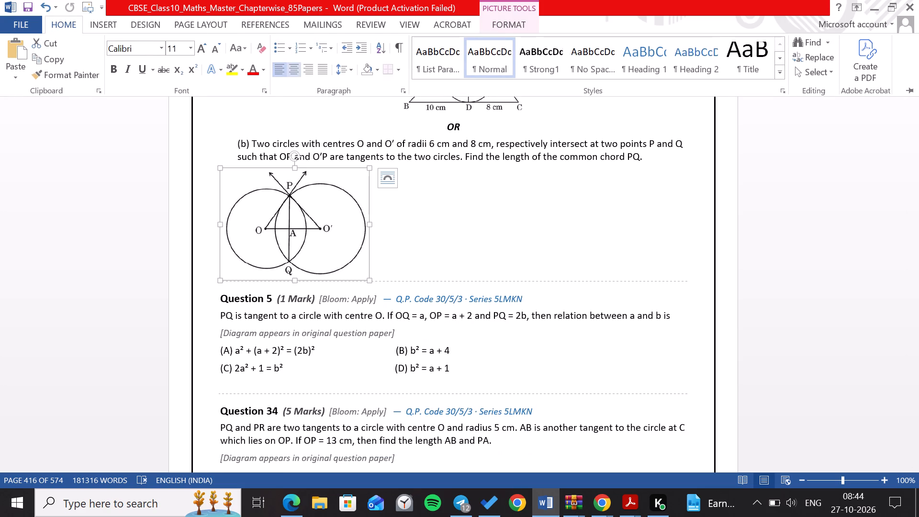
left_click(293, 67)
For Question 5 (Series 5LMKN), open the 1172-3_30-5-3 Maths paper from the iLoveZIP_Create LM.zip archive.
scroll(550, 233, "down", 10)
scroll(348, 236, "down", 1)
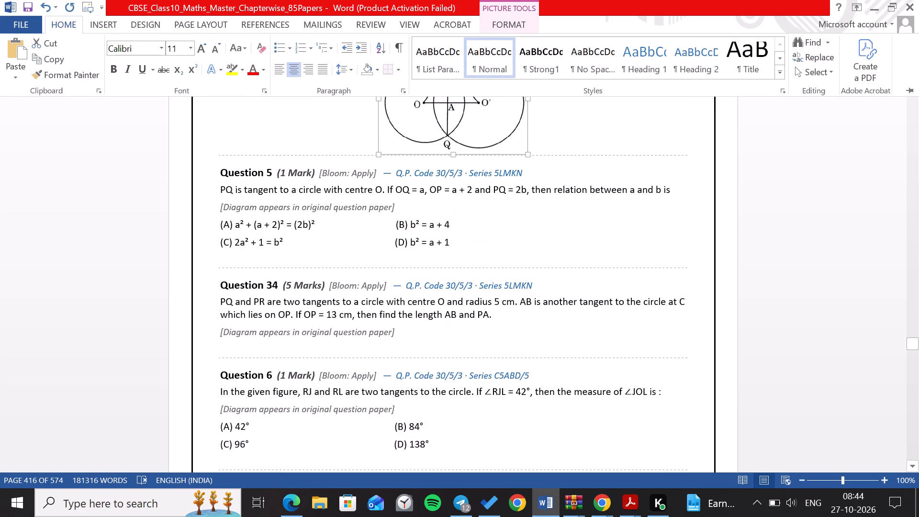
scroll(343, 233, "down", 4)
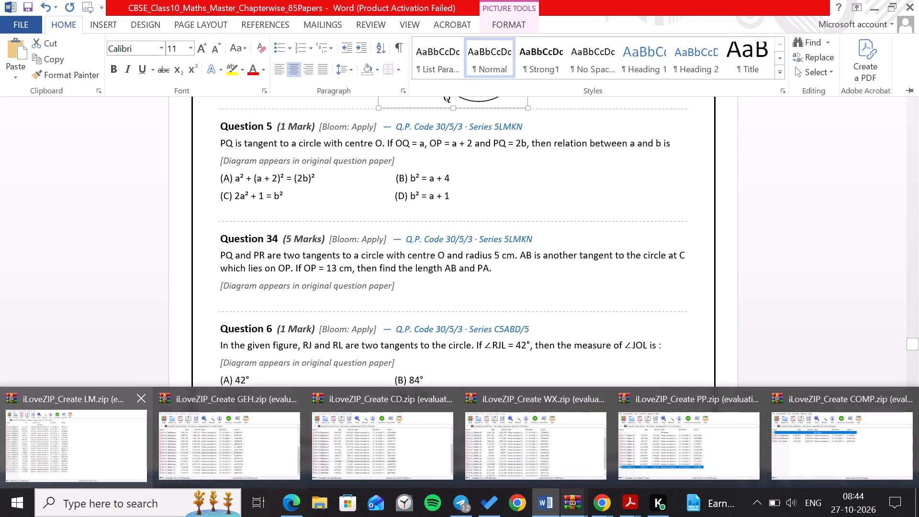
left_click(117, 447)
double_click(99, 418)
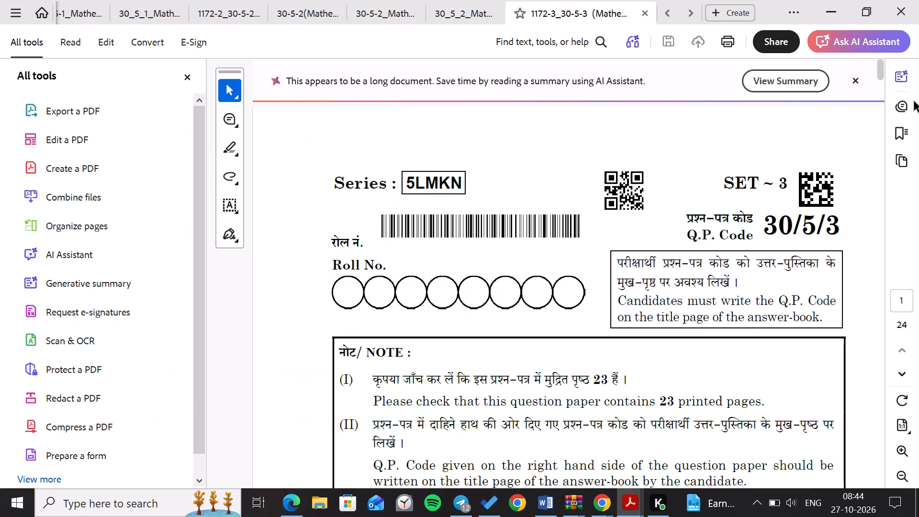
In the 30/5/3 paper, capture question 5's figure of tangent PQ with sides a, a+2 and 2b.
left_click_drag(880, 67, 879, 132)
scroll(594, 360, "down", 13)
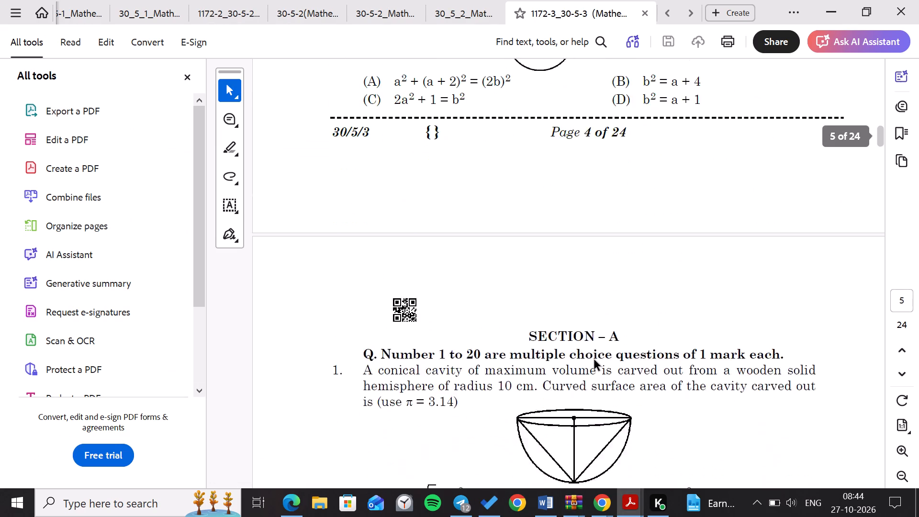
scroll(594, 360, "down", 20)
scroll(594, 360, "down", 9)
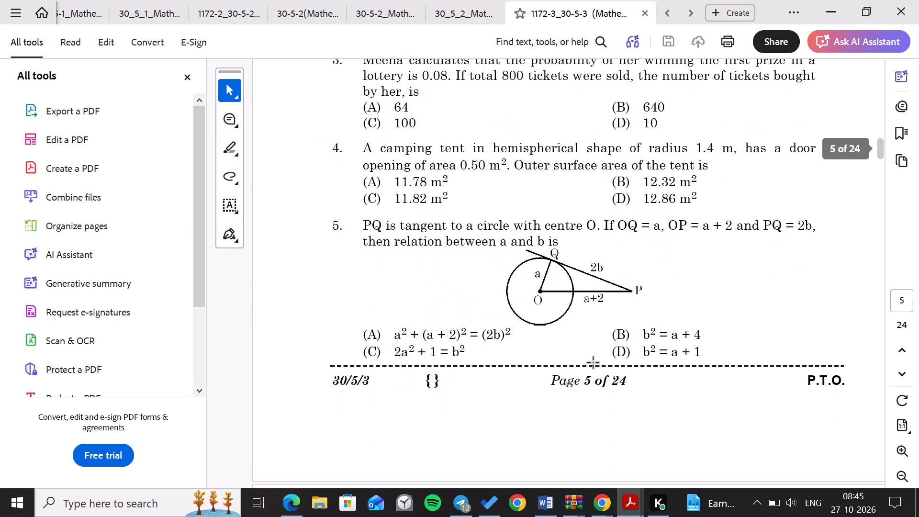
key("shift+super+s")
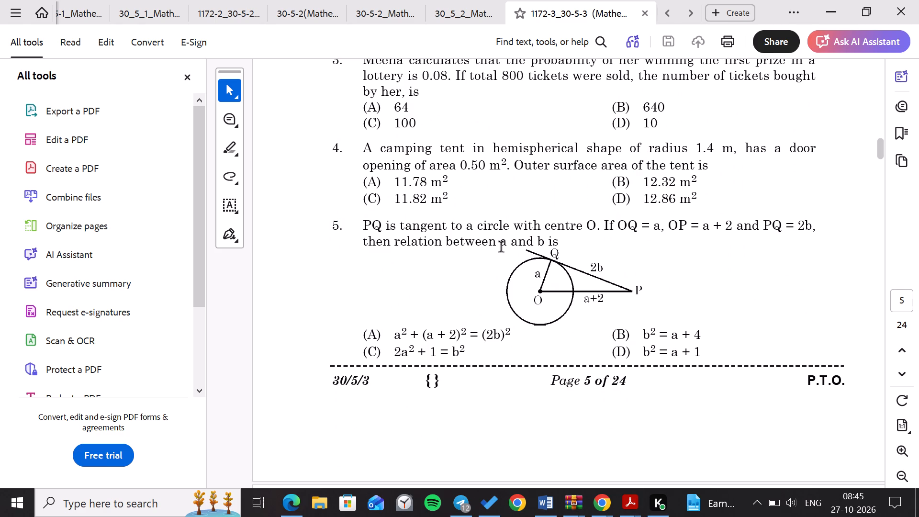
left_click_drag(499, 247, 550, 309)
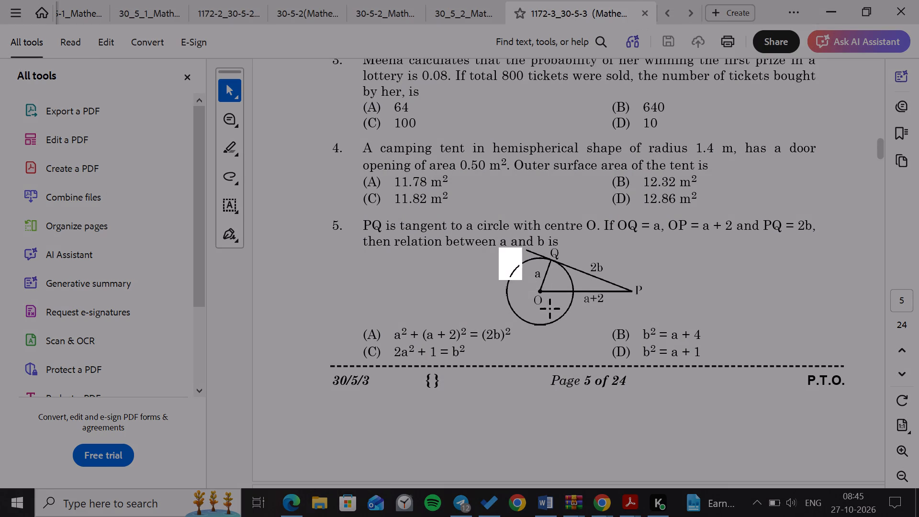
left_click_drag(550, 309, 626, 329)
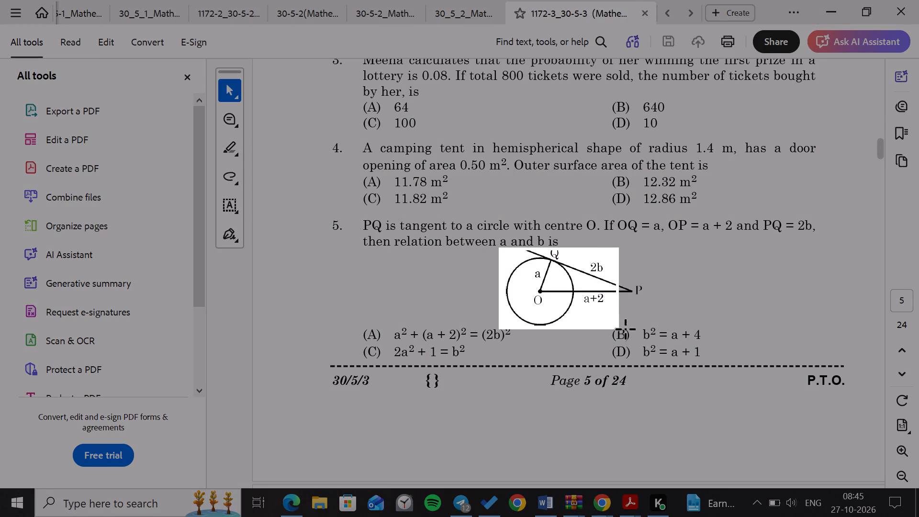
left_click_drag(626, 329, 652, 327)
In the Word document, replace the placeholder under Question 5 (Series 5LMKN) with the captured tangent figure, centred on its own line above the options.
left_click(547, 500)
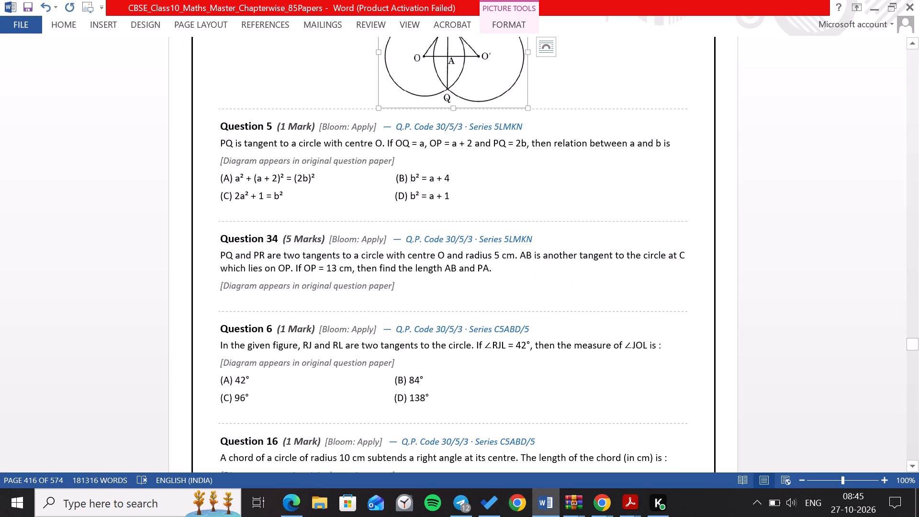
left_click_drag(212, 157, 403, 162)
key("BackSpace")
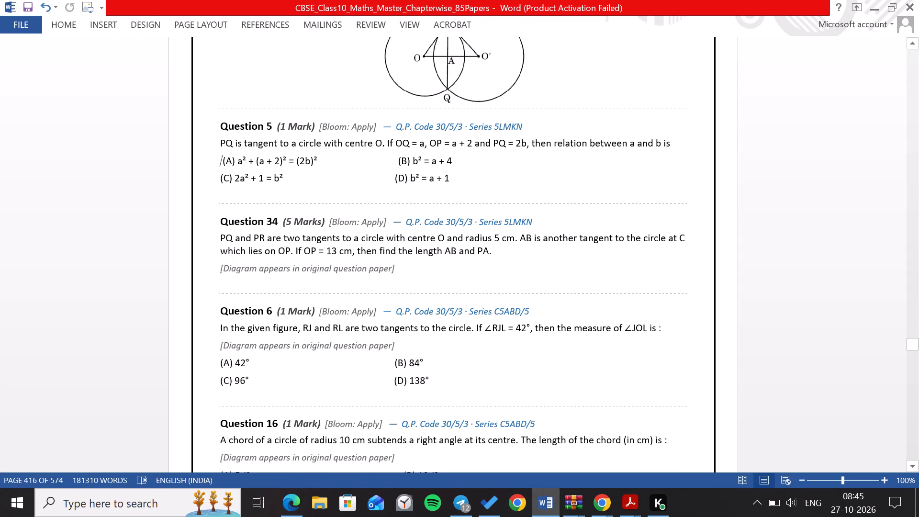
key("Return")
key("Up")
key("ctrl+v")
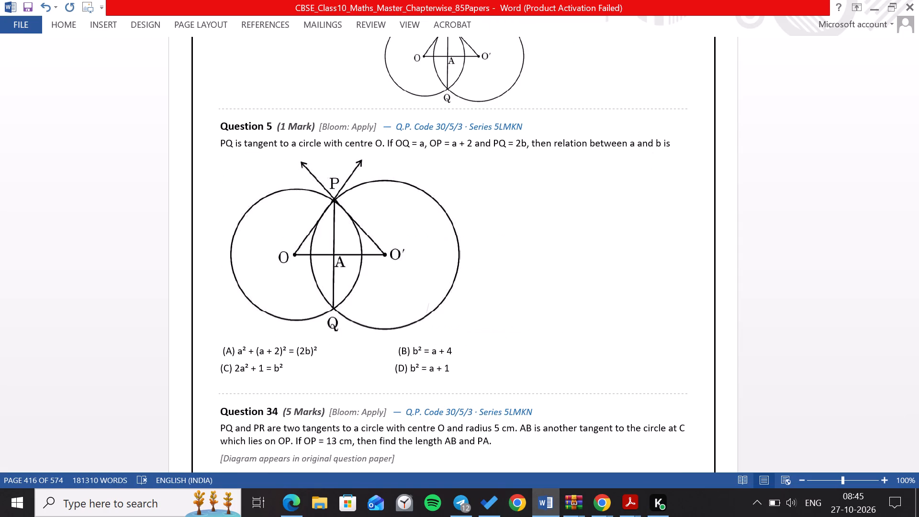
left_click(341, 217)
key("BackSpace")
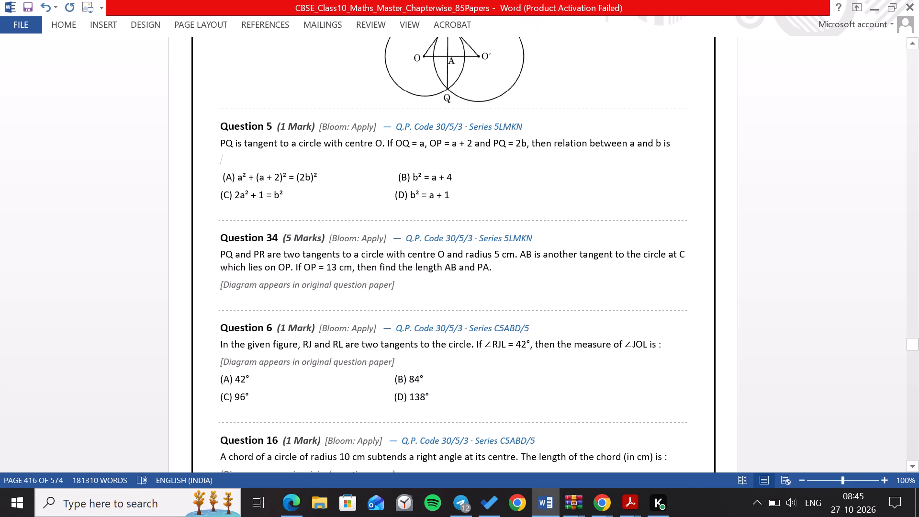
key("ctrl+v")
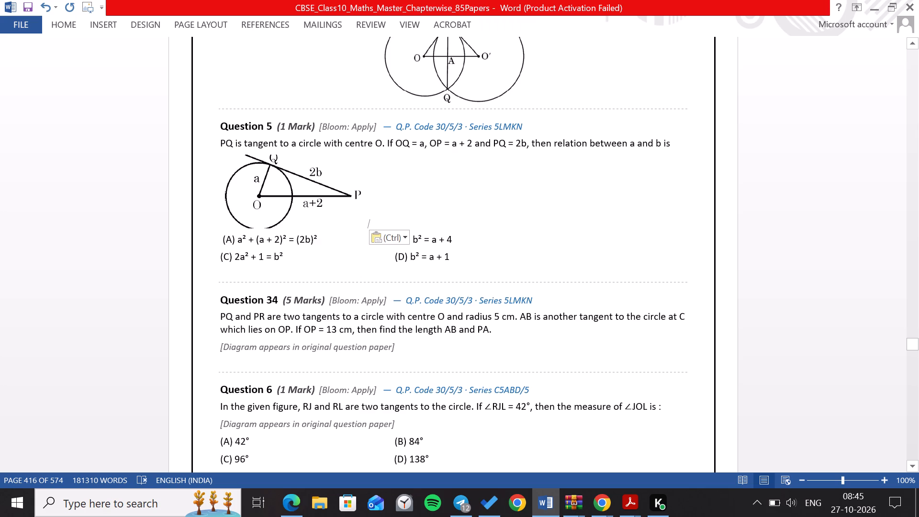
left_click(305, 184)
left_click(61, 19)
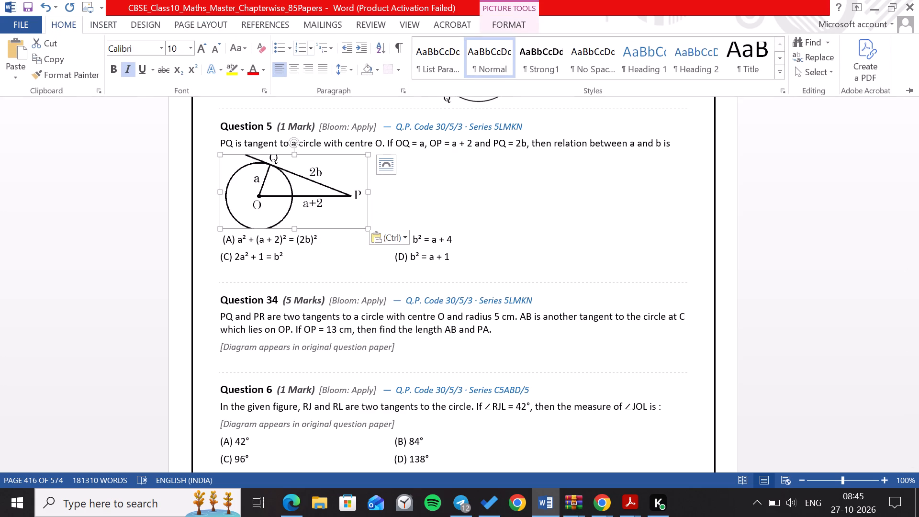
left_click(297, 68)
In the 30/5/3 paper, capture question 34's figure of tangents PQ and PR with the tangent AB at C.
scroll(369, 284, "down", 12)
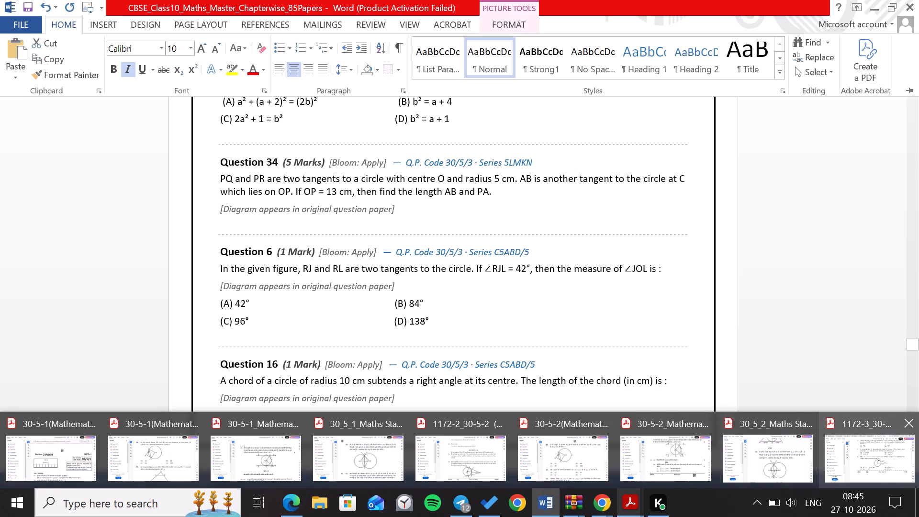
left_click(842, 449)
left_click(876, 151)
left_click_drag(880, 143, 880, 143)
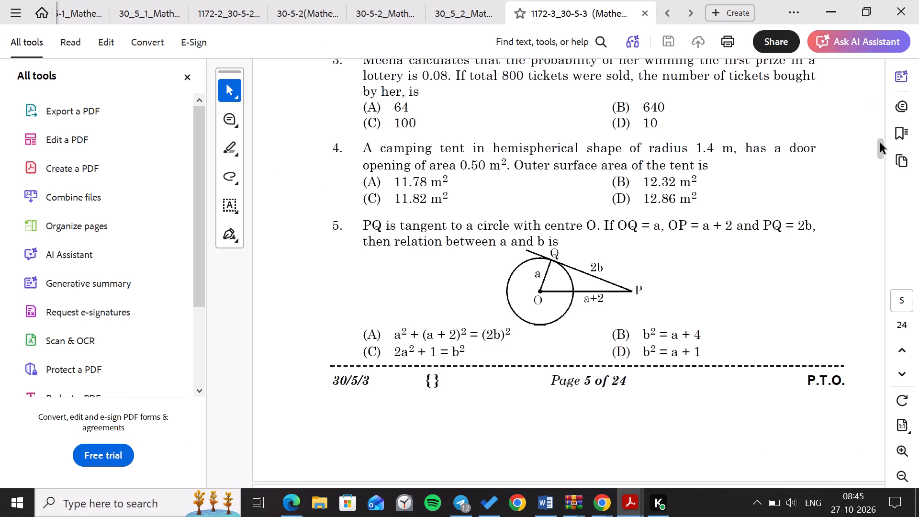
left_click_drag(880, 143, 880, 289)
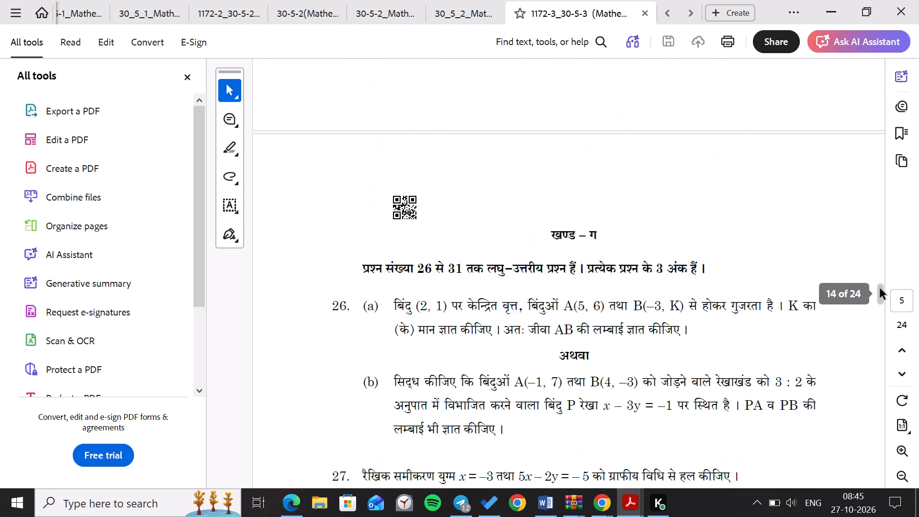
left_click_drag(880, 289, 876, 346)
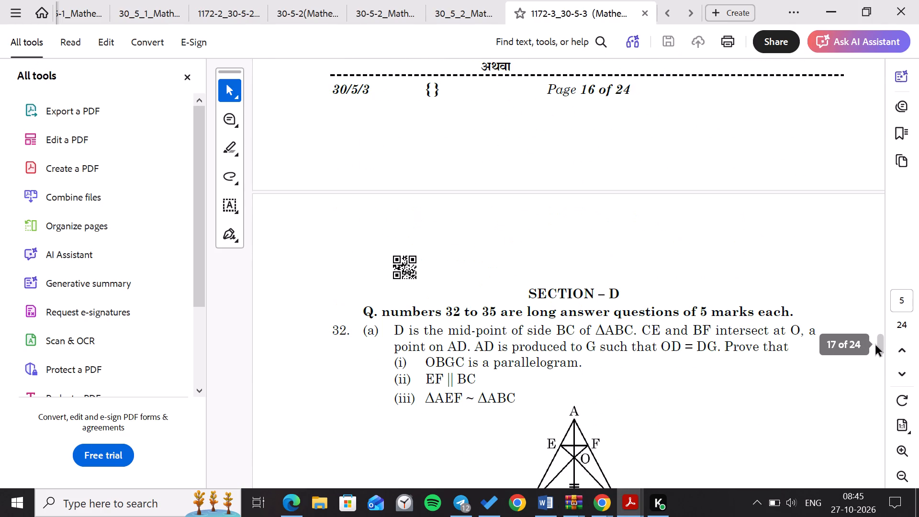
left_click_drag(876, 346, 876, 357)
scroll(799, 336, "down", 8)
scroll(578, 273, "down", 6)
key("shift+super+s")
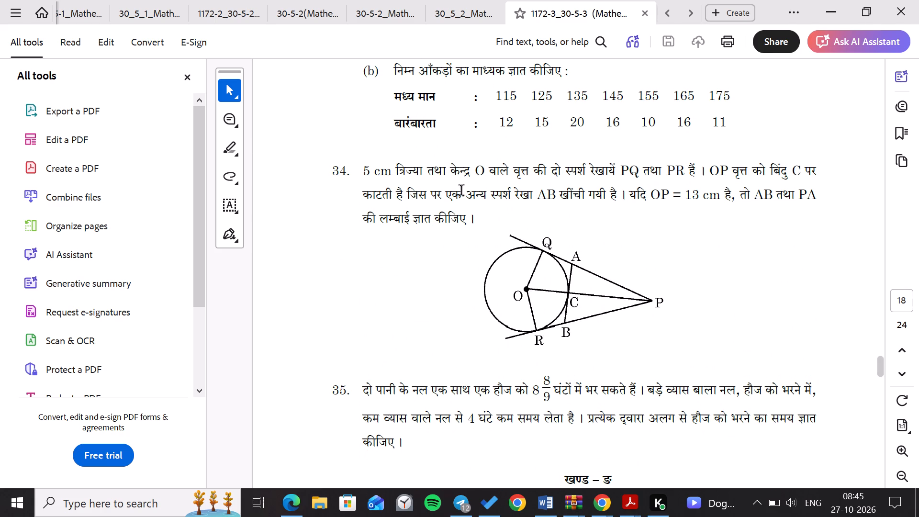
left_click_drag(481, 222, 493, 287)
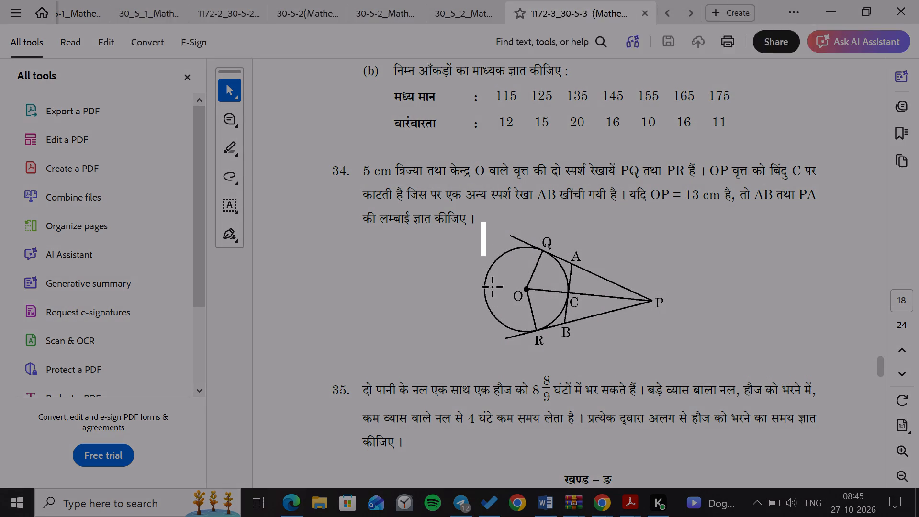
left_click_drag(493, 287, 672, 356)
In the Word document, delete the diagram placeholder under Question 34 (Q.P. Code 30/5/3, Series 5LMKN).
left_click(546, 514)
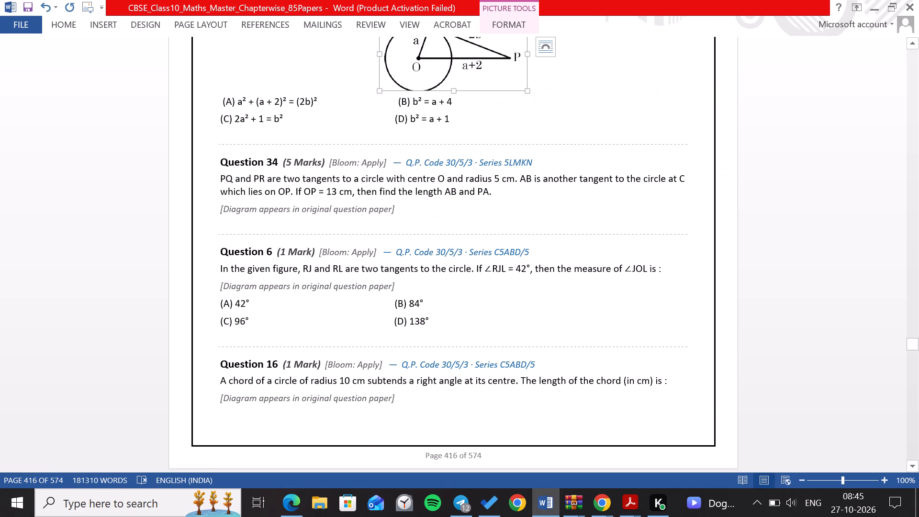
left_click_drag(220, 208, 397, 213)
key("BackSpace")
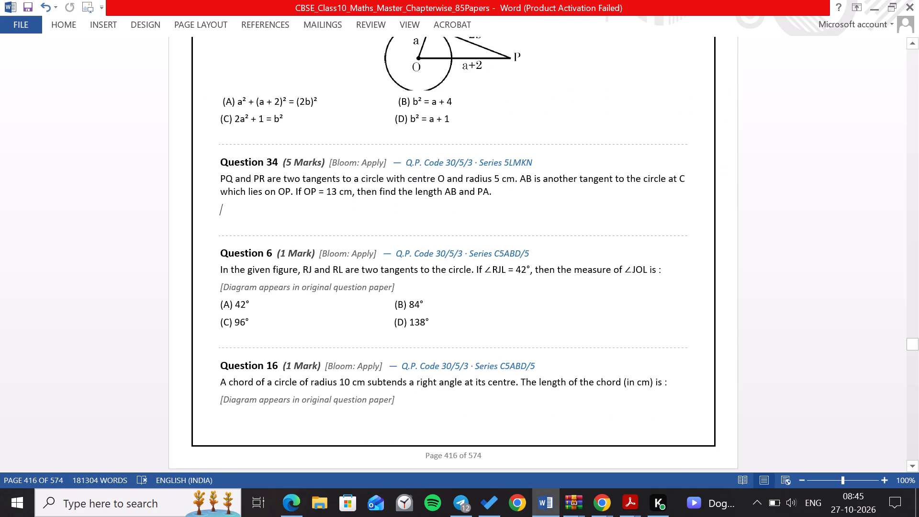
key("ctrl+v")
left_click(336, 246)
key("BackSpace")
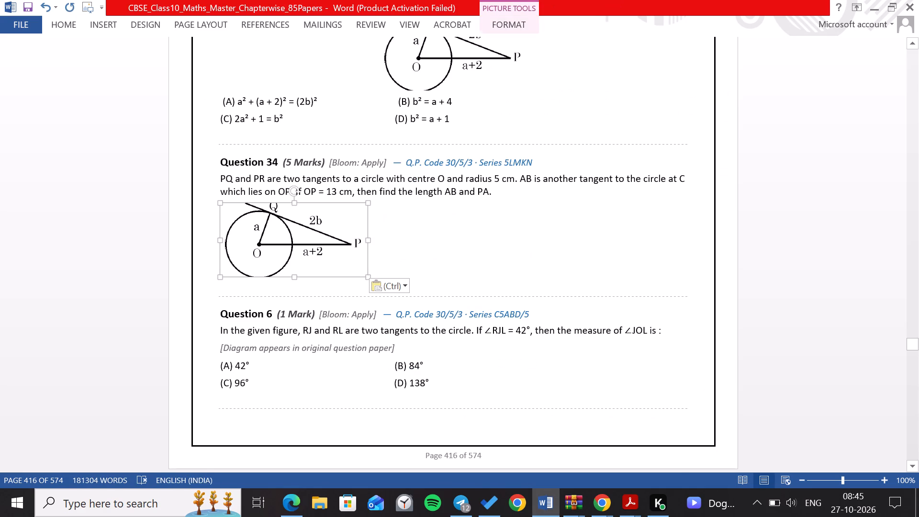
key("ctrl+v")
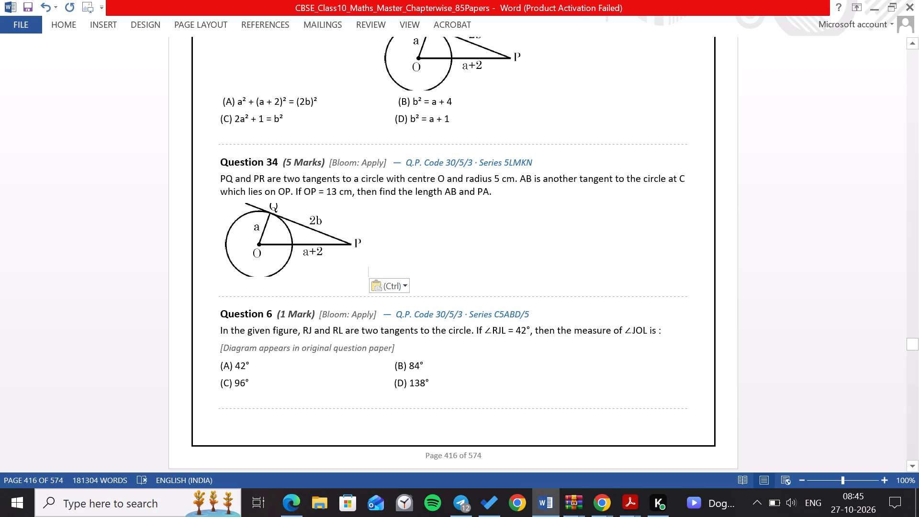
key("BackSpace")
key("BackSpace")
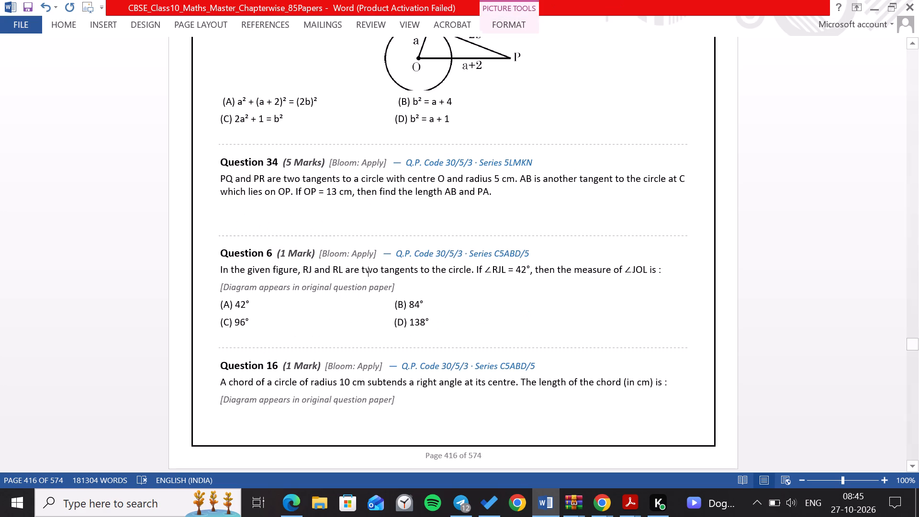
Paste the captured PQ and PR tangents figure under Question 34 (Series 5LMKN), centre it and shrink it to about 70% of its size.
key("ctrl+v")
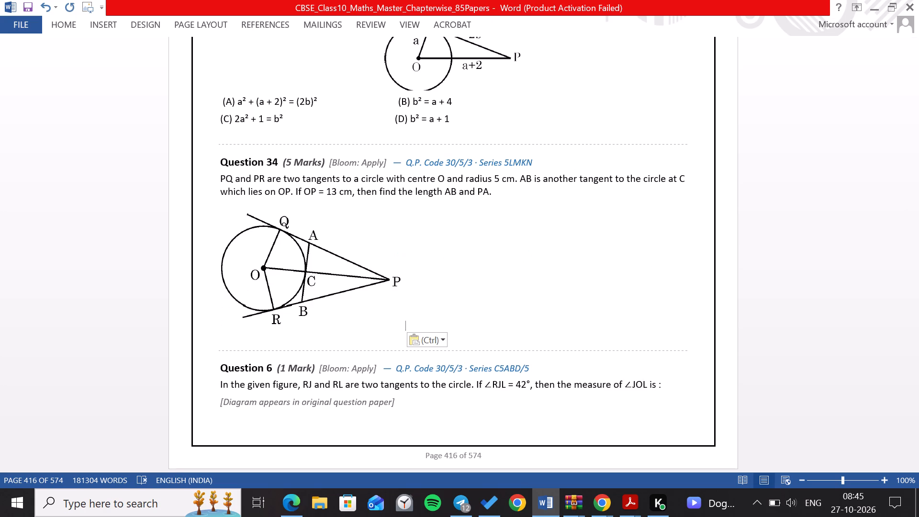
left_click(320, 262)
left_click(70, 21)
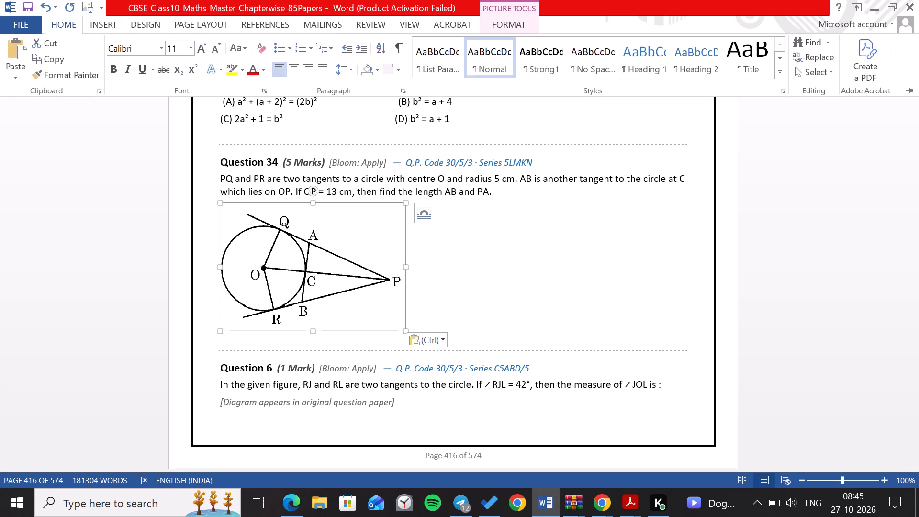
left_click(301, 70)
scroll(349, 159, "down", 6)
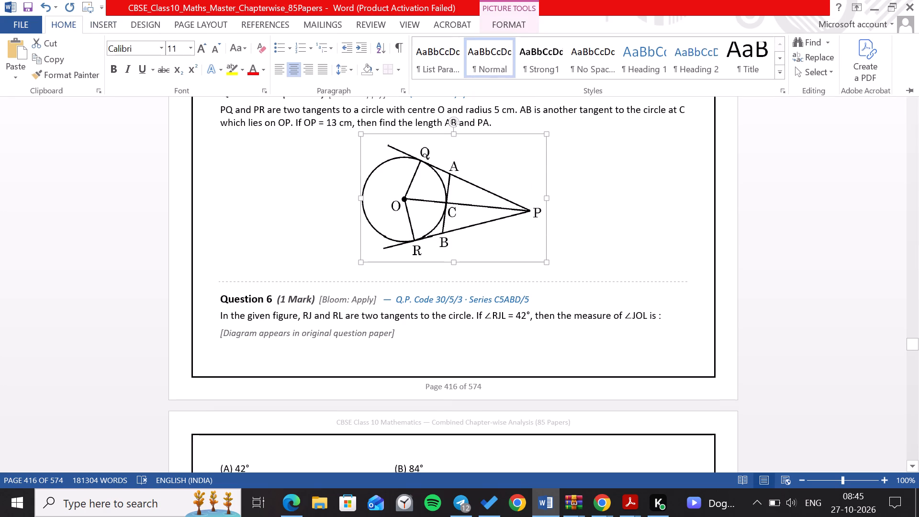
left_click(548, 263)
left_click_drag(548, 263, 495, 201)
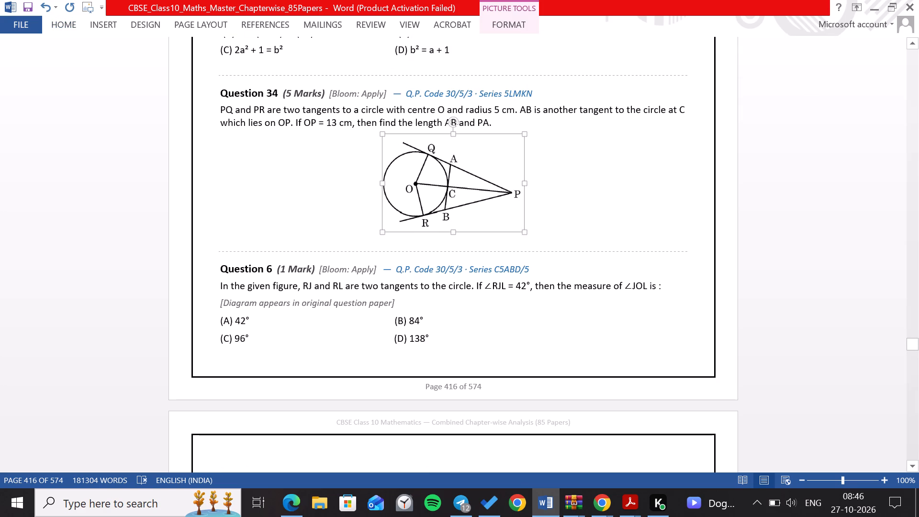
left_click_drag(495, 201, 493, 196)
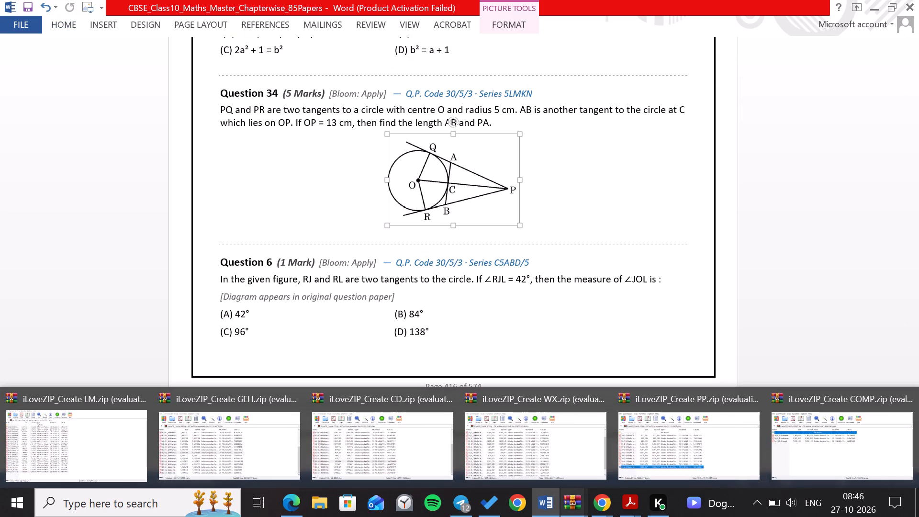
For the Series C5ABD/5 questions, open the 30-5-3 Mathematics paper from the iLoveZIP_Create CD.zip archive.
left_click(443, 472)
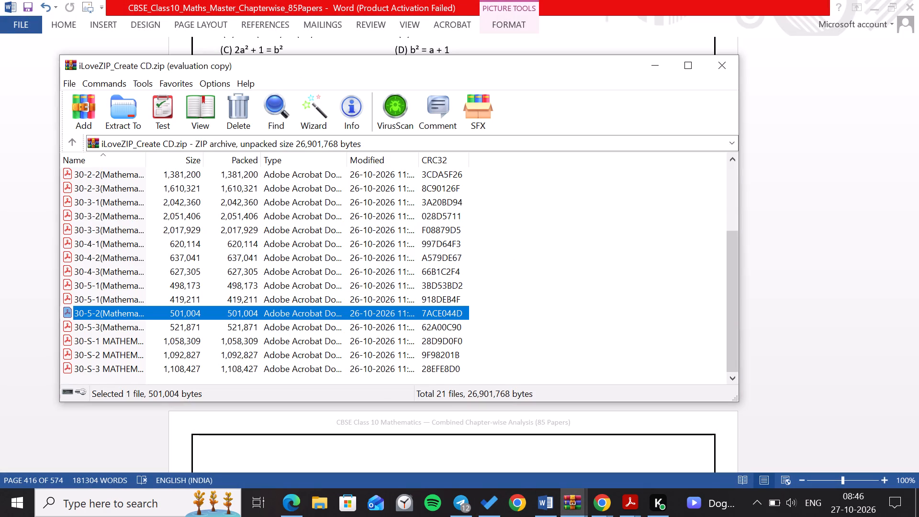
double_click(235, 326)
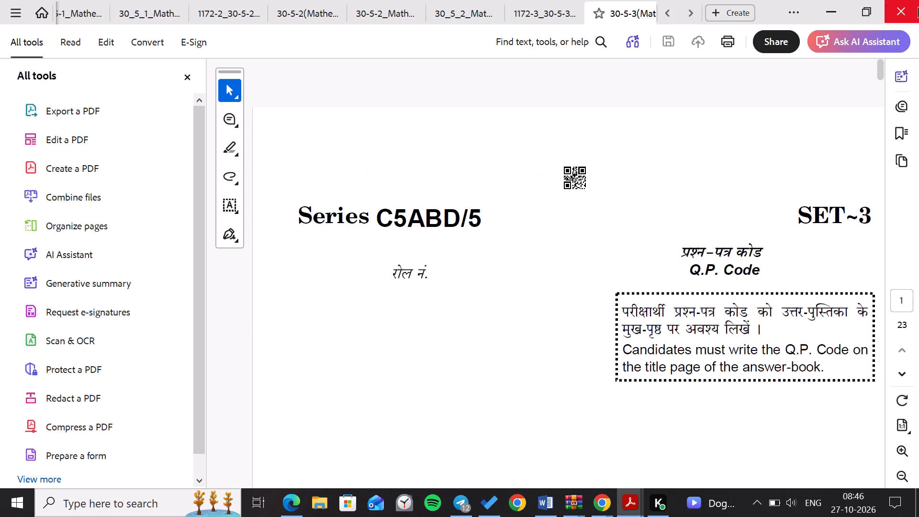
In the 30/5/3 paper, capture question 6's figure of tangents RJ and RL with the 42° angle.
left_click_drag(883, 70, 882, 87)
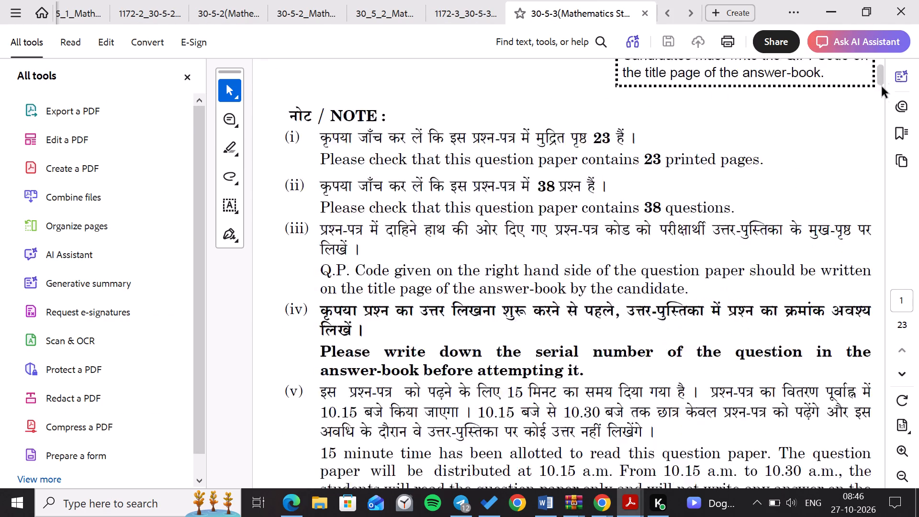
left_click_drag(882, 87, 881, 136)
scroll(536, 267, "up", 5)
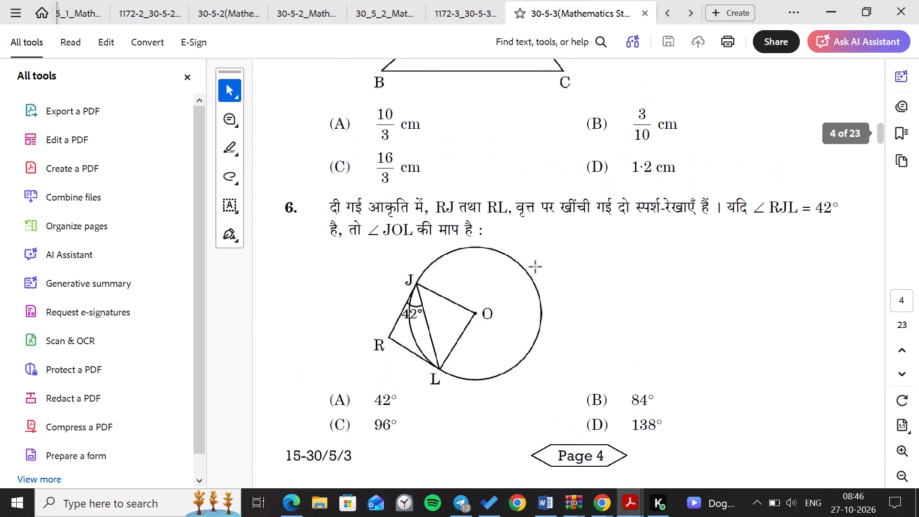
key("shift+super+s")
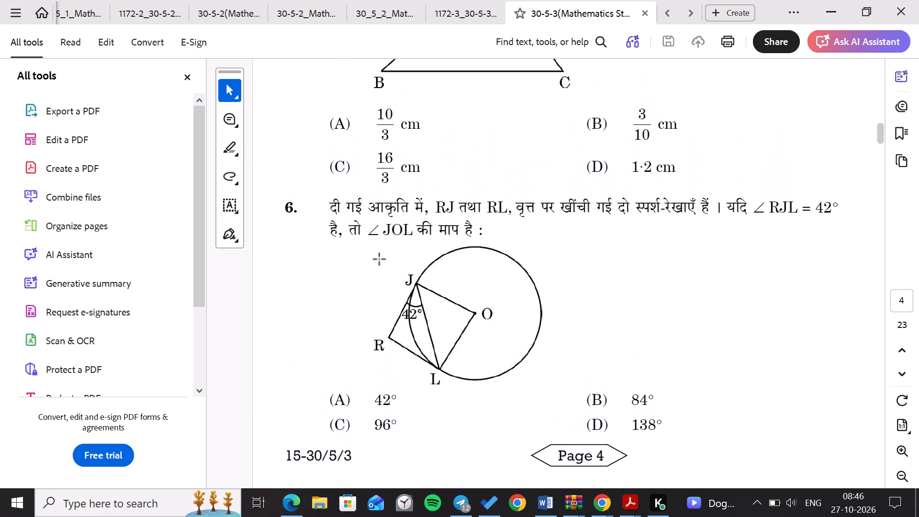
left_click(359, 244)
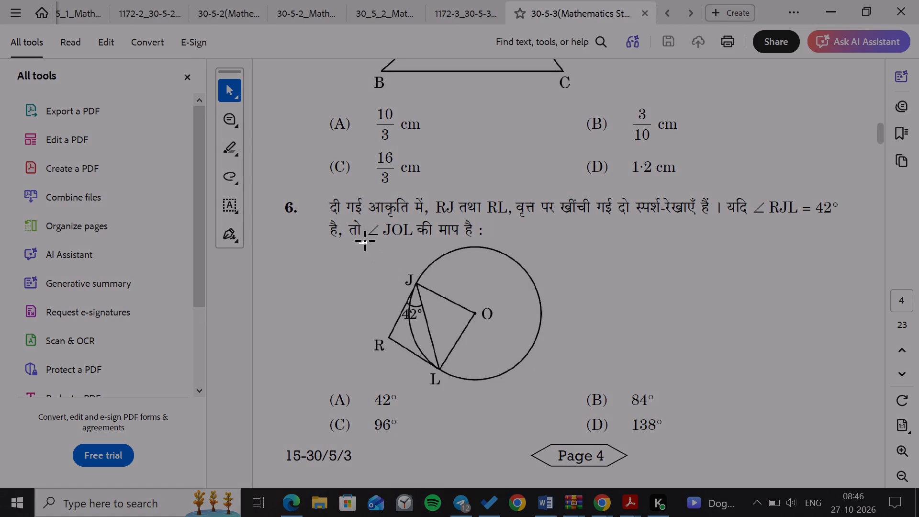
left_click_drag(366, 238, 369, 247)
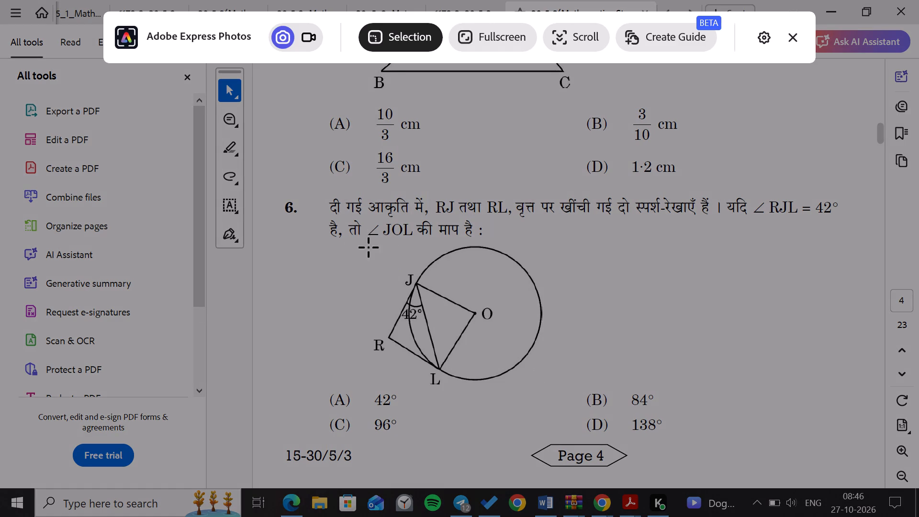
left_click_drag(369, 247, 536, 390)
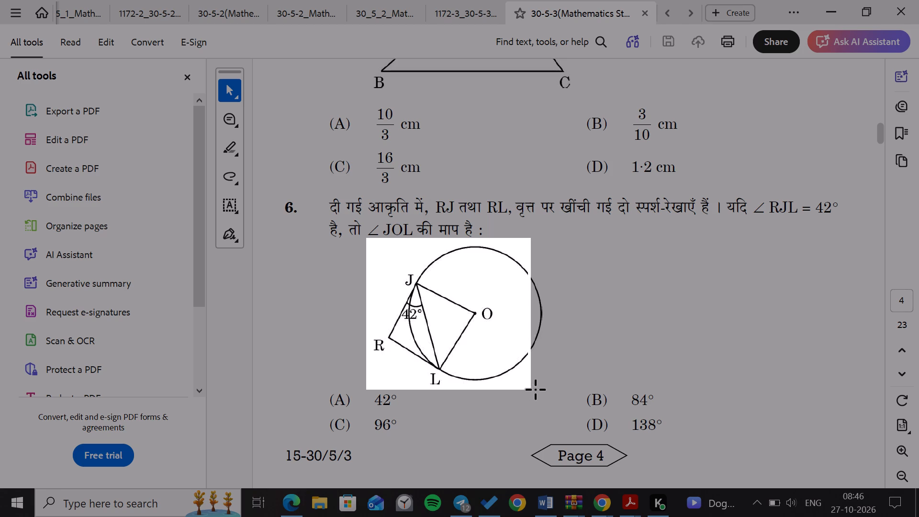
left_click_drag(536, 390, 549, 388)
In the Word document, replace the placeholder under Question 6 (Series C5ABD/5) with the captured figure above the options, shrunk to about two-thirds and centred.
left_click(554, 495)
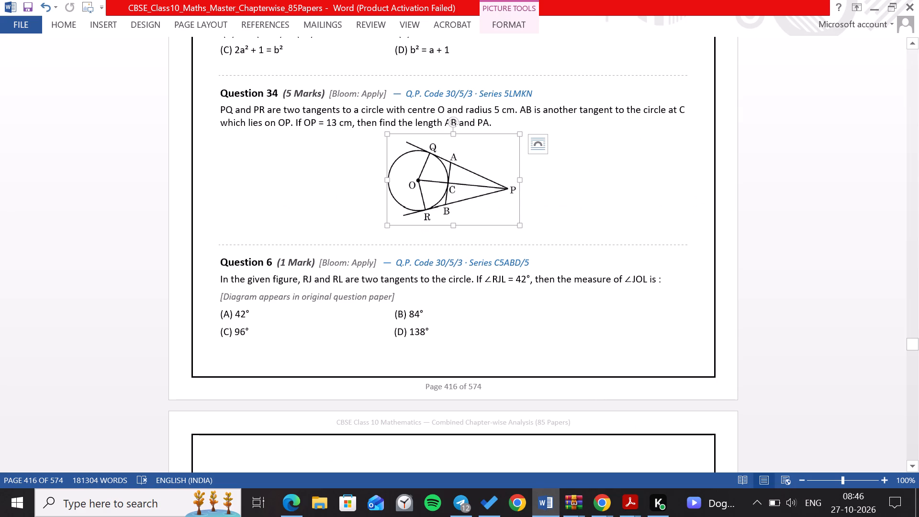
left_click_drag(217, 296, 397, 295)
key("BackSpace")
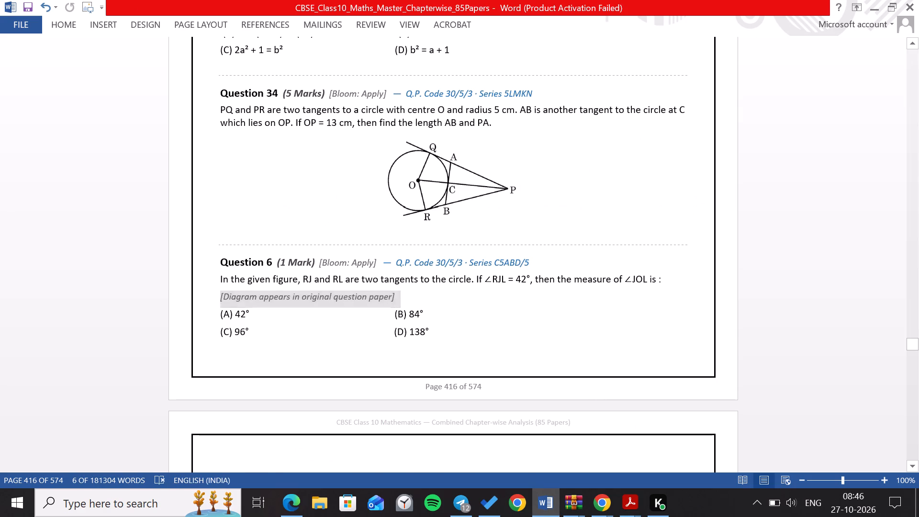
key("Return")
key("Up")
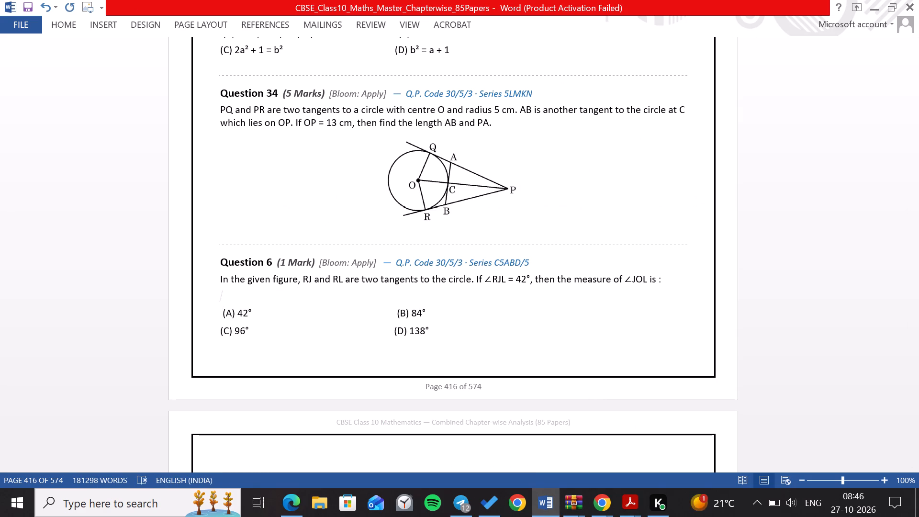
key("ctrl+v")
scroll(325, 348, "down", 3)
left_click(325, 348)
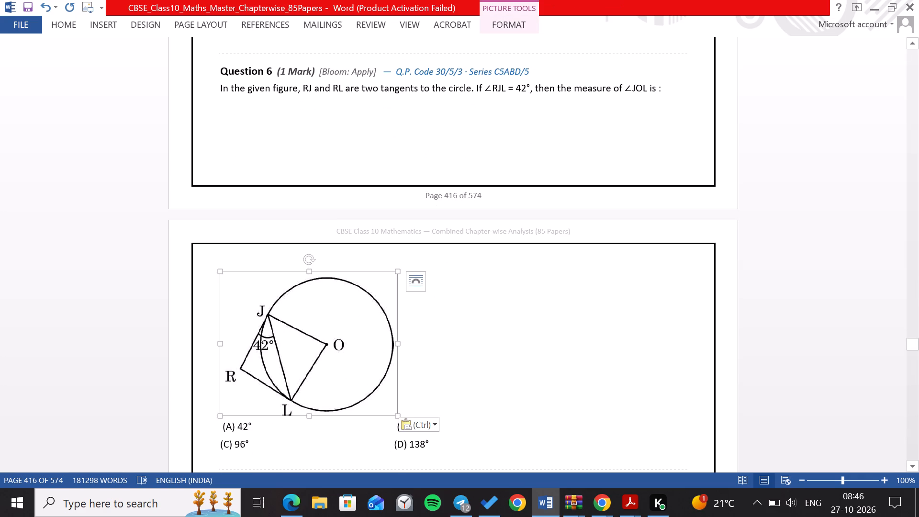
left_click_drag(396, 416, 330, 367)
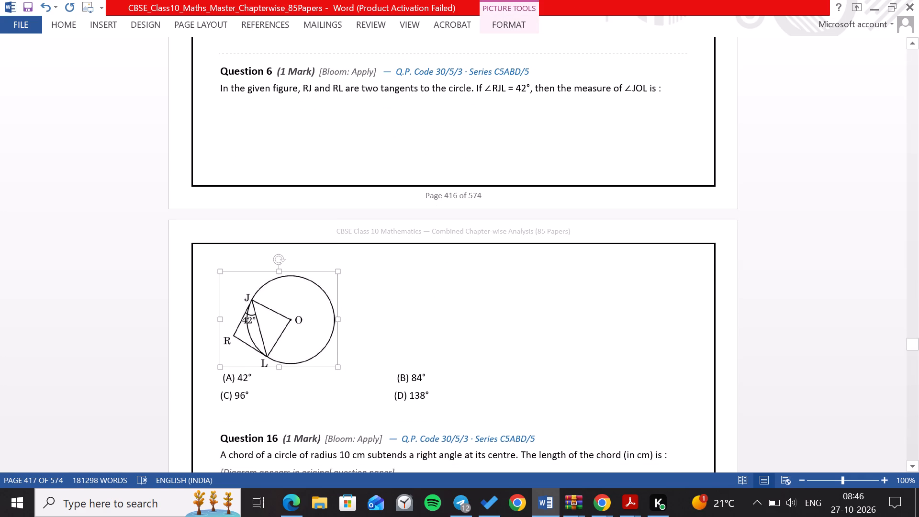
left_click(63, 24)
left_click(296, 67)
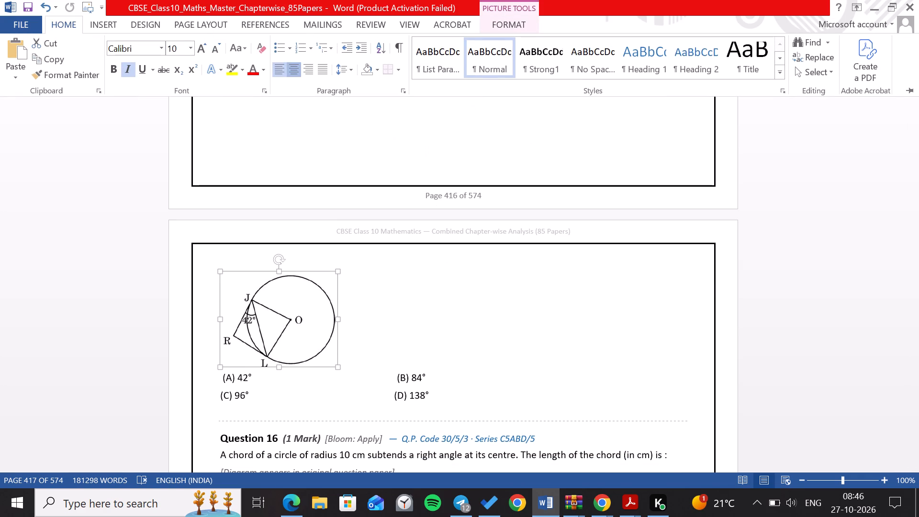
For Question 16 (Series C5ABD/5), capture the 30/5/3 paper's figure of chord AB subtending a right angle at O.
scroll(348, 135, "down", 20)
scroll(358, 214, "down", 4)
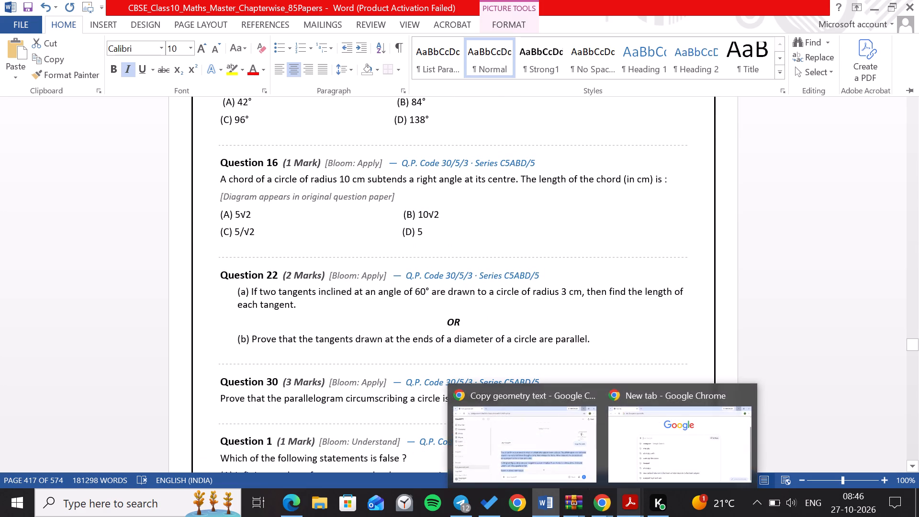
left_click(888, 461)
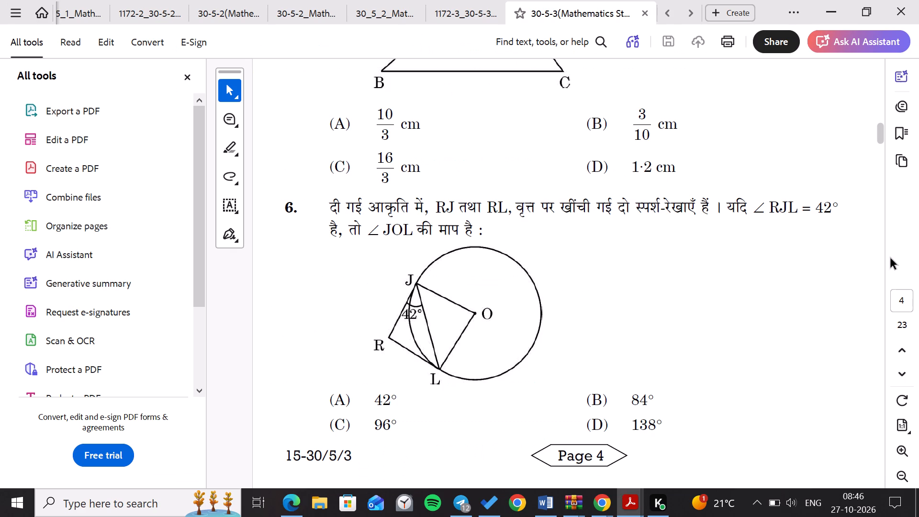
left_click_drag(881, 126, 886, 204)
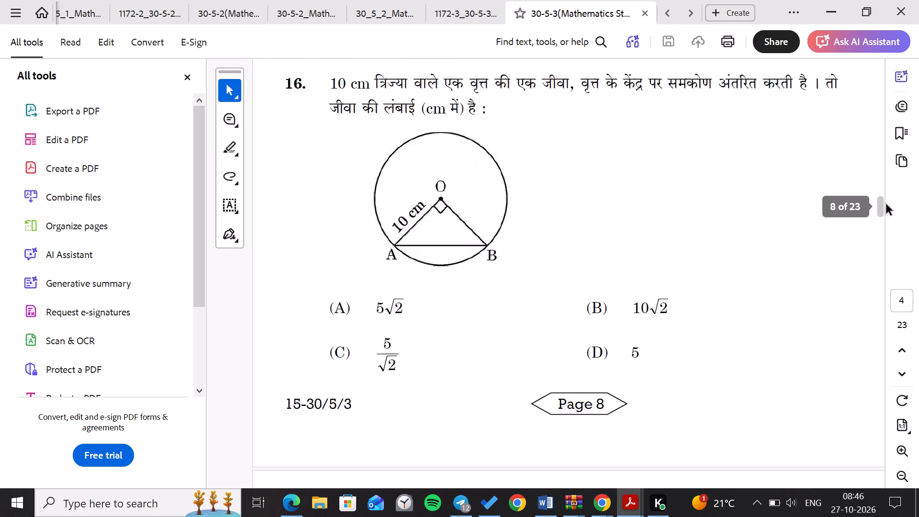
left_click_drag(886, 204, 886, 207)
scroll(831, 213, "up", 13)
scroll(475, 217, "up", 5)
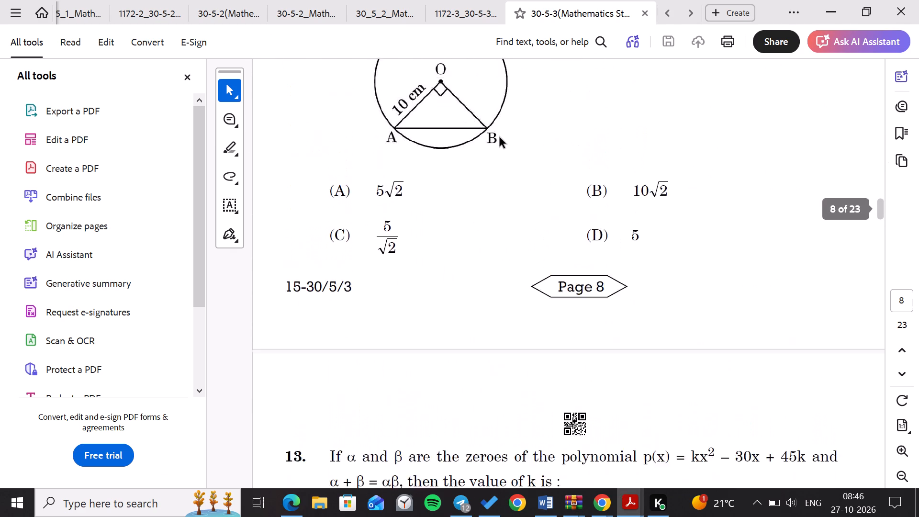
scroll(449, 146, "up", 5)
key("shift+super+s")
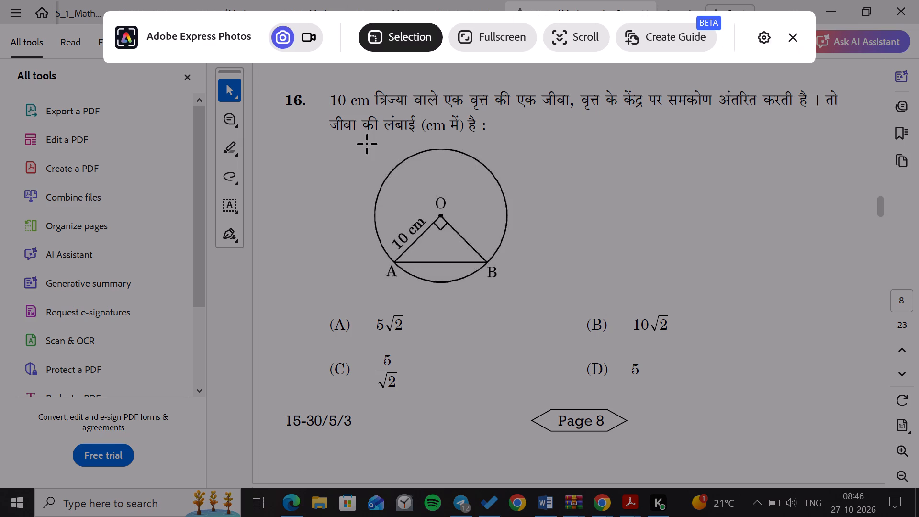
left_click_drag(369, 137, 517, 296)
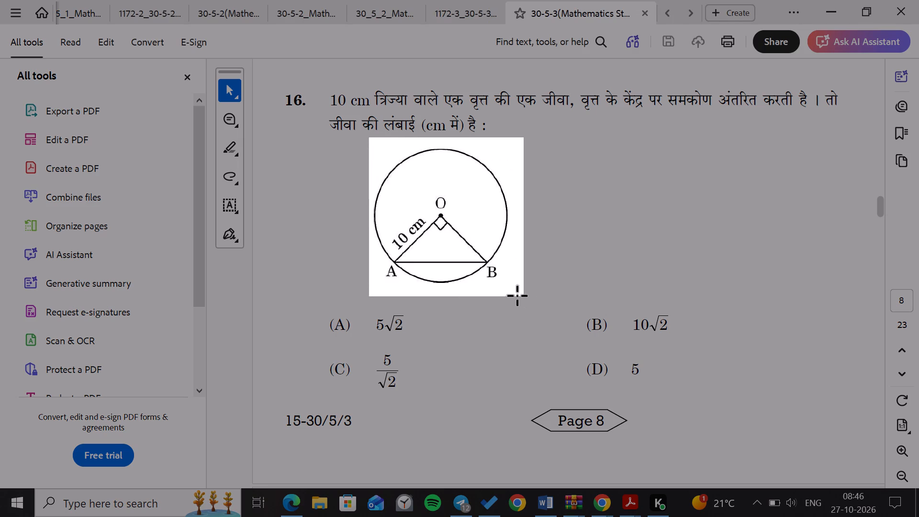
left_click_drag(517, 296, 516, 295)
In the Word document, replace the placeholder under Question 16 (Series C5ABD/5) with the captured chord AB figure above the options.
left_click(556, 516)
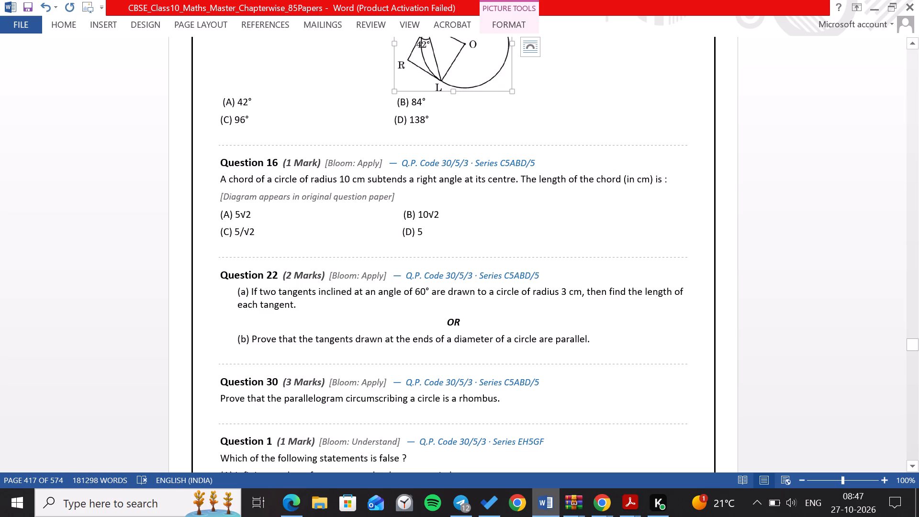
left_click_drag(219, 195, 417, 199)
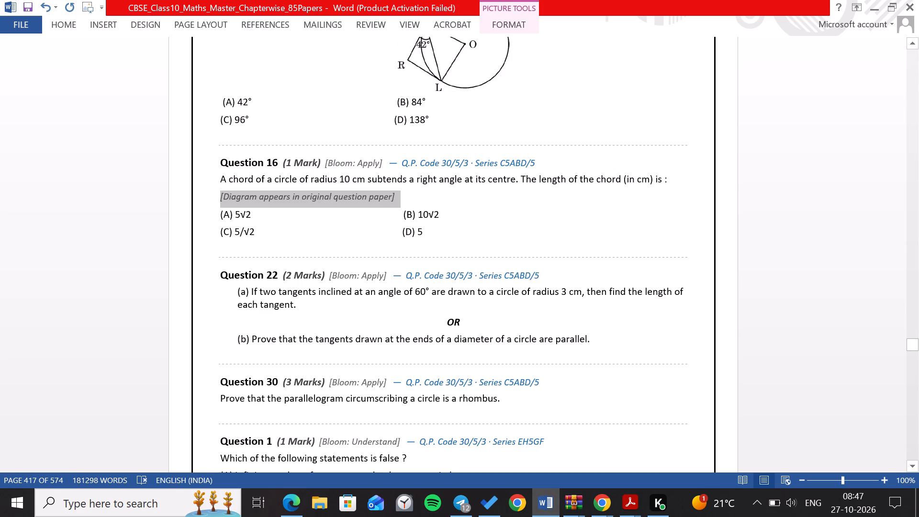
left_click_drag(417, 199, 395, 195)
key("BackSpace")
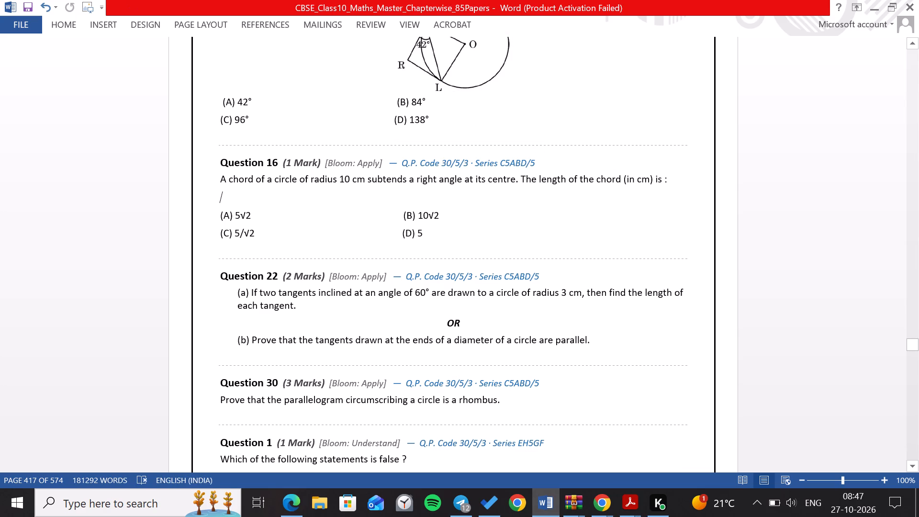
key("Return")
key("BackSpace")
key("ctrl+v")
left_click(318, 264)
key("BackSpace")
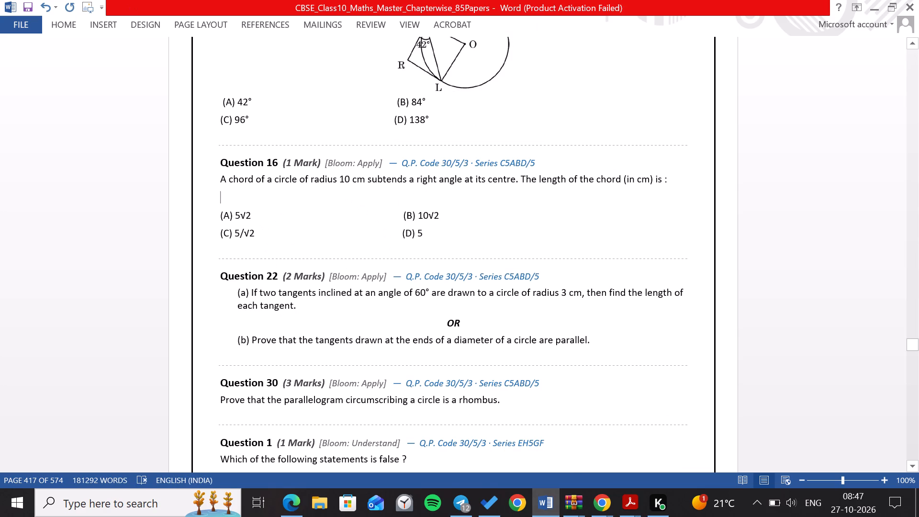
key("ctrl+v")
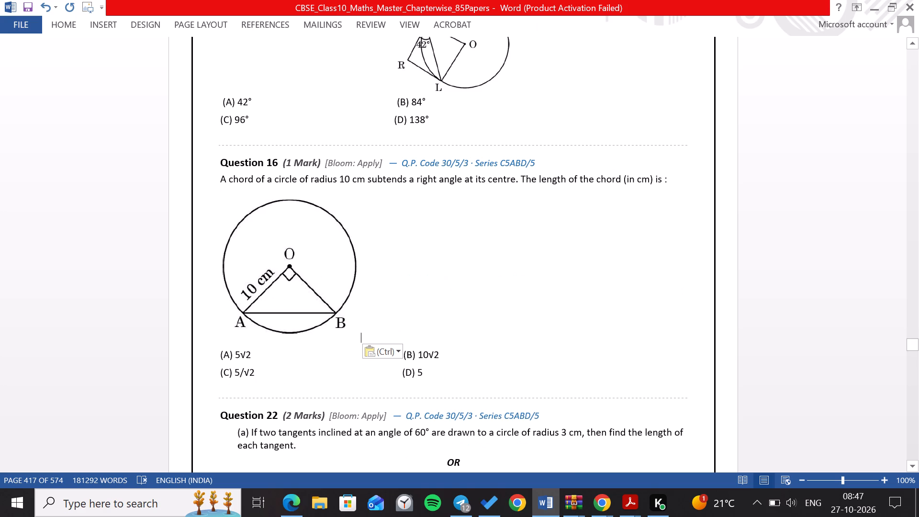
Centre the Question 16 chord figure and shrink it to about two-thirds of its pasted size.
left_click(318, 264)
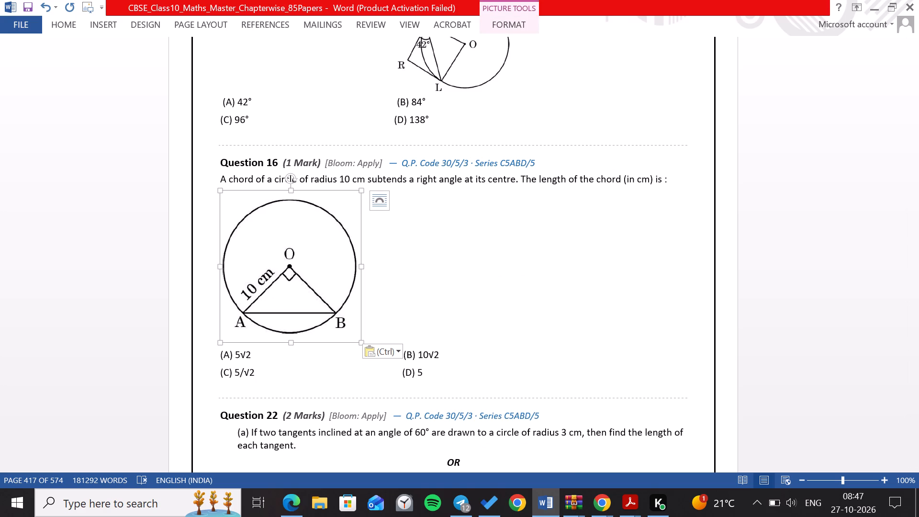
left_click(68, 24)
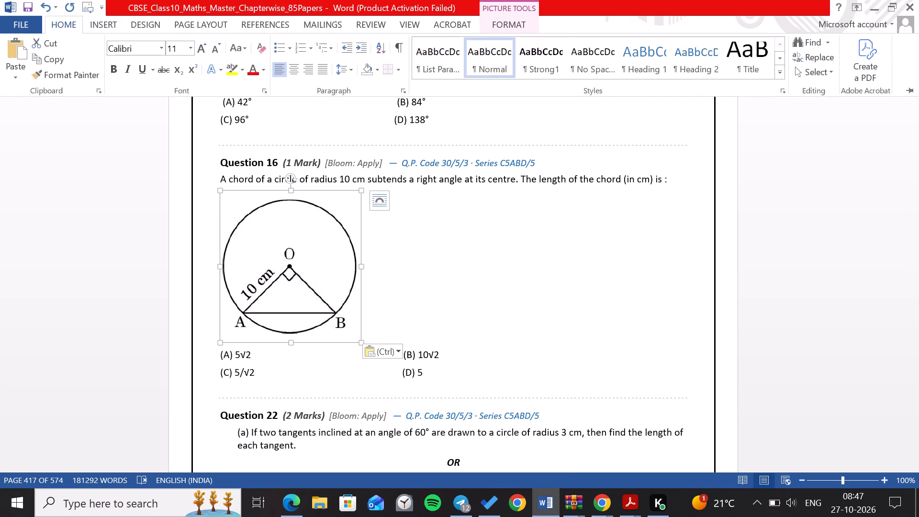
left_click(294, 72)
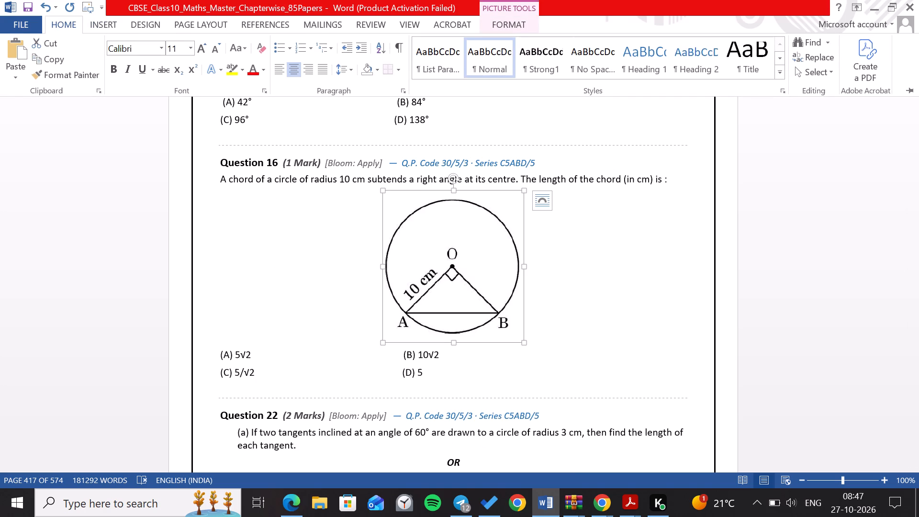
left_click(525, 342)
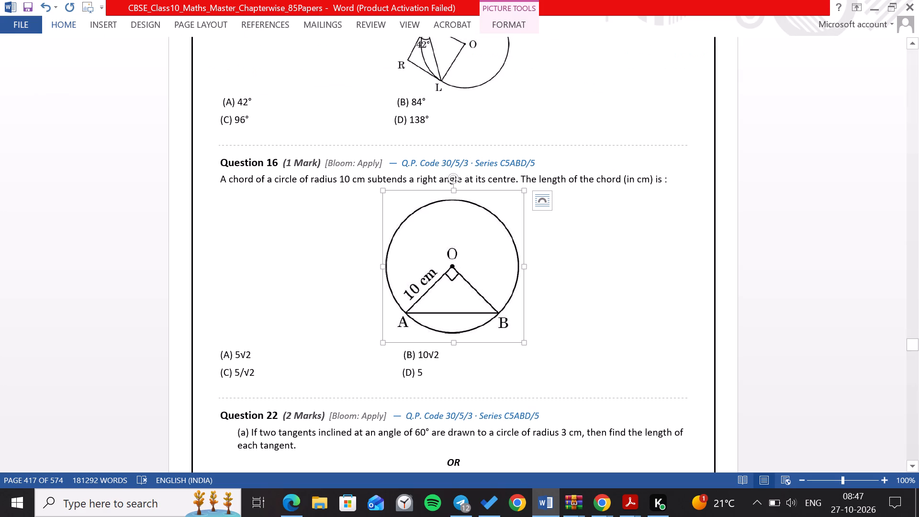
left_click_drag(525, 342, 478, 274)
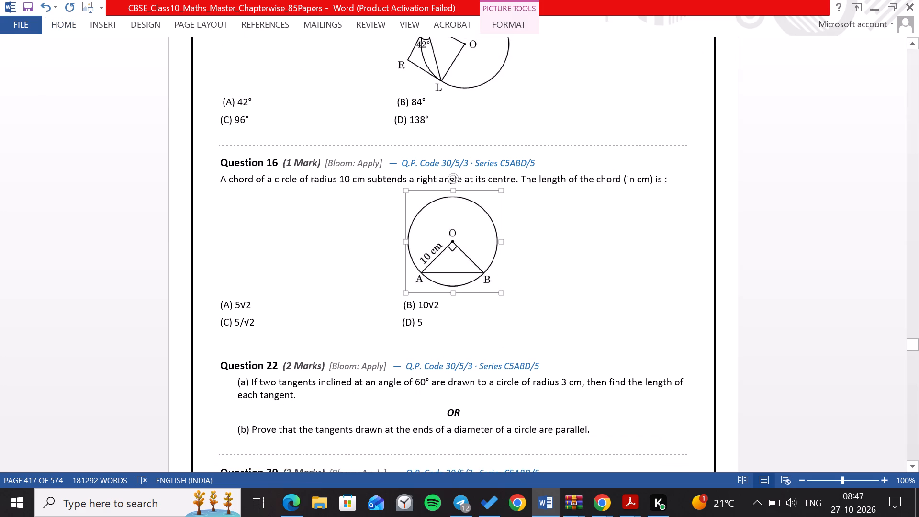
For the Series EH5GF questions, open the 30-5-3_Mathematics Standard paper from the iLoveZIP_Create GEH.zip archive.
scroll(475, 276, "down", 20)
scroll(475, 276, "down", 17)
scroll(448, 294, "down", 12)
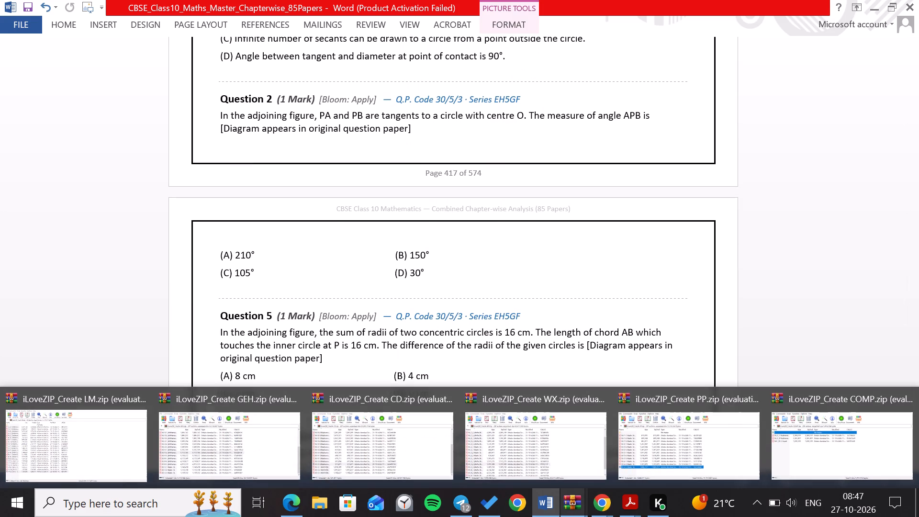
scroll(414, 109, "up", 20)
scroll(414, 109, "up", 3)
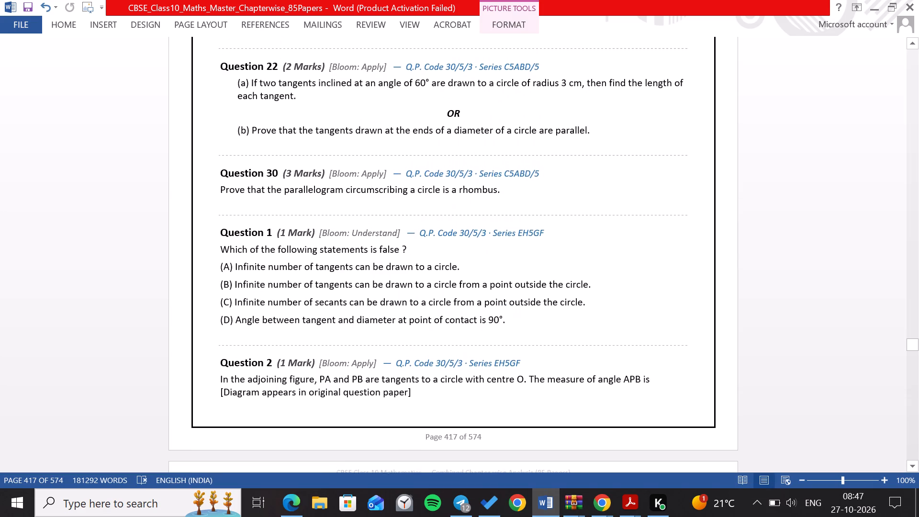
scroll(415, 133, "up", 4)
scroll(415, 130, "down", 17)
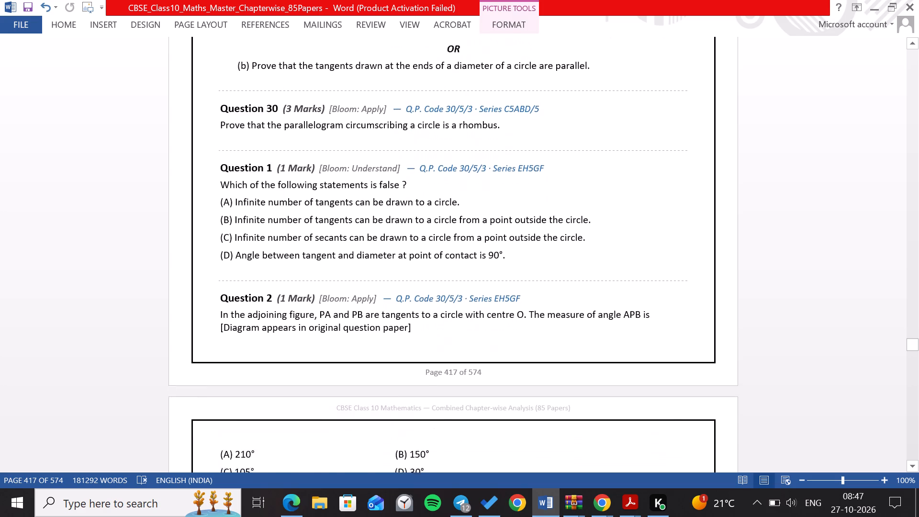
scroll(414, 144, "down", 14)
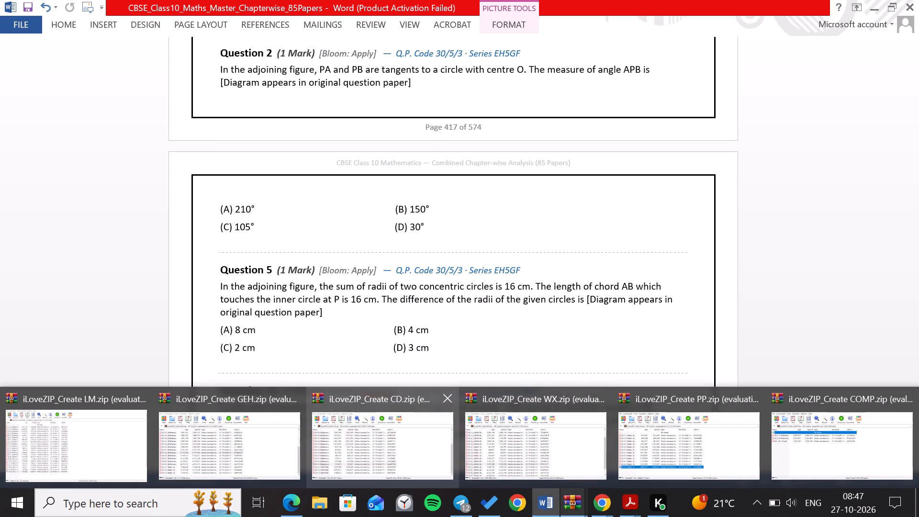
left_click(276, 423)
double_click(158, 285)
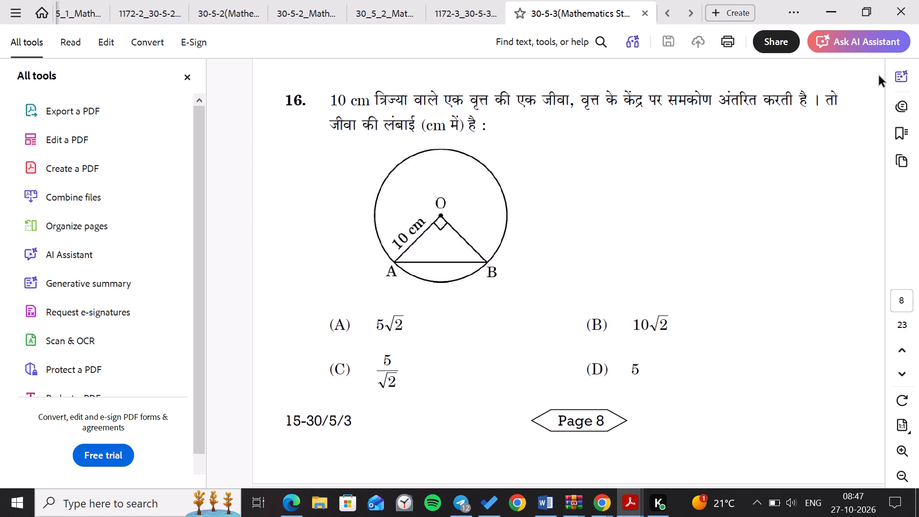
In the Series EH5GF 30/5/3 paper, copy question 2's figure of tangents PA and PB with the 210° angle.
left_click_drag(881, 73, 884, 157)
scroll(510, 194, "up", 3)
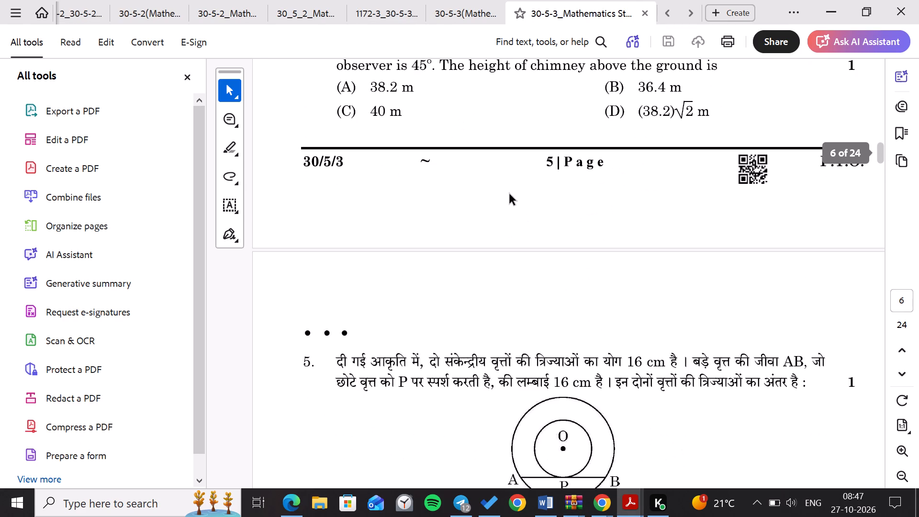
scroll(510, 194, "up", 13)
scroll(502, 179, "up", 9)
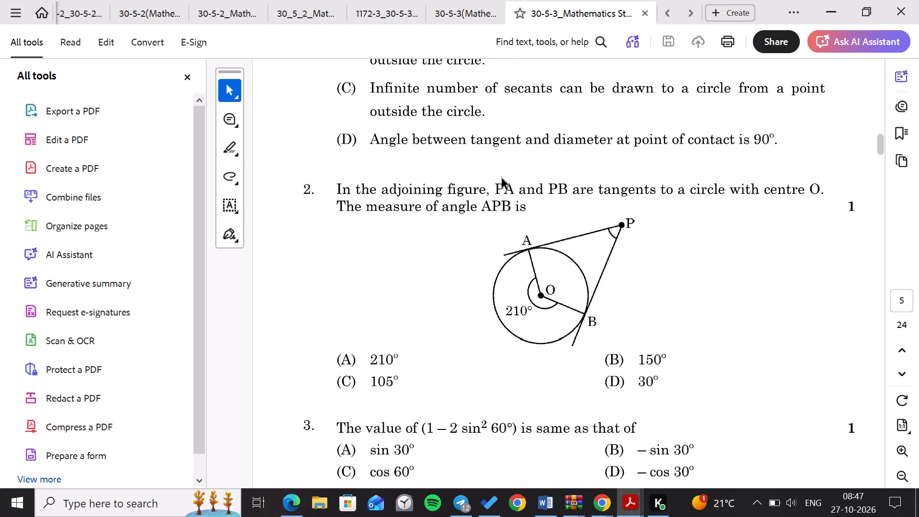
key("shift+super+s")
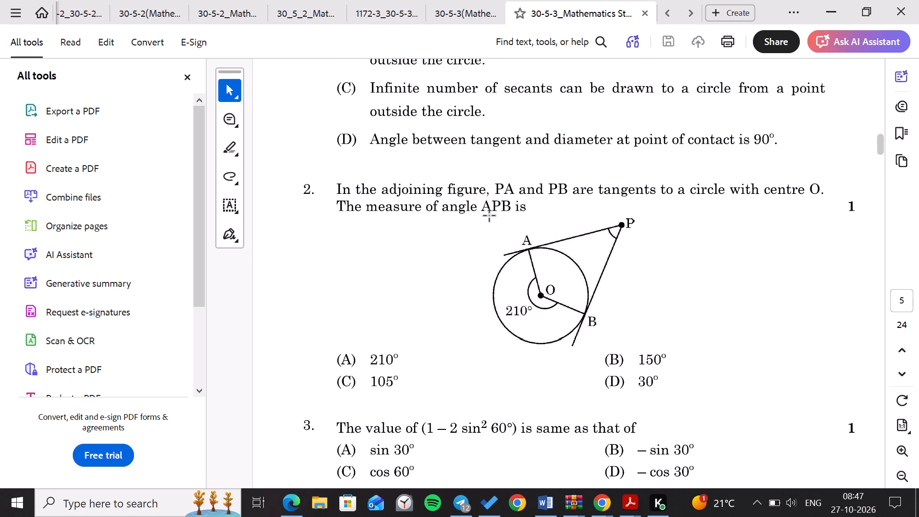
left_click(489, 213)
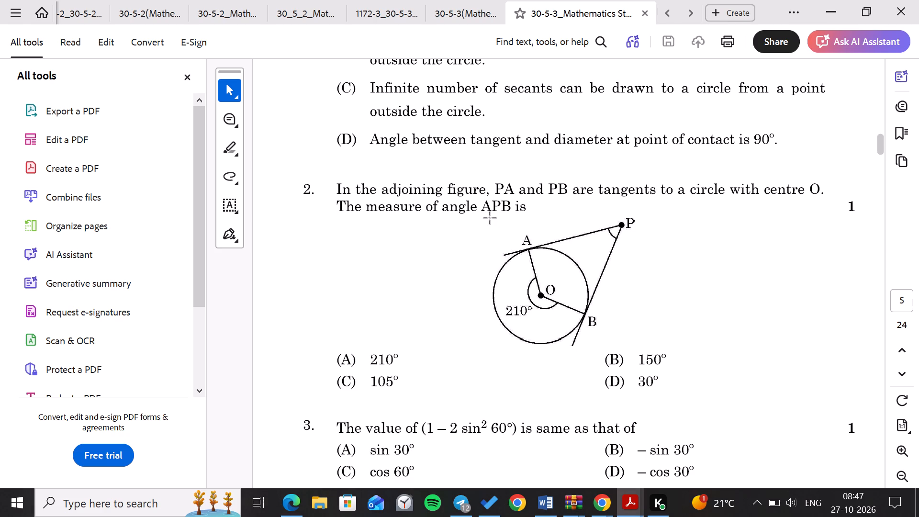
key("shift+super+s")
left_click_drag(488, 215, 494, 232)
left_click_drag(494, 232, 640, 347)
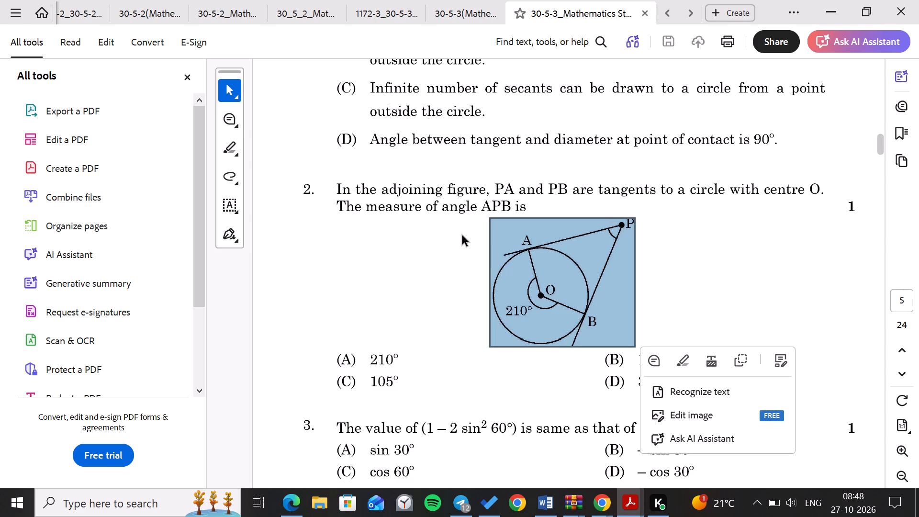
left_click(736, 361)
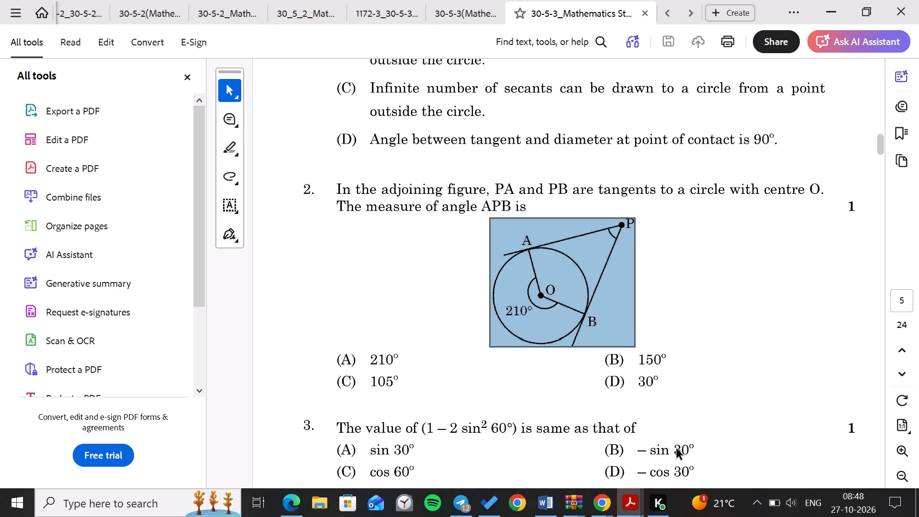
In the Word document, replace the placeholder under Question 2 (Series EH5GF) with the copied tangents figure on its own line.
left_click(560, 511)
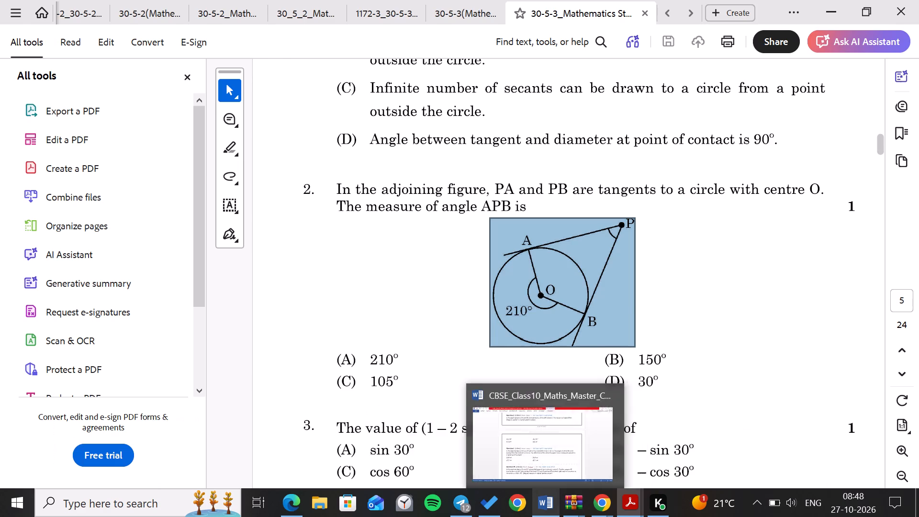
scroll(272, 217, "down", 5)
scroll(261, 212, "up", 6)
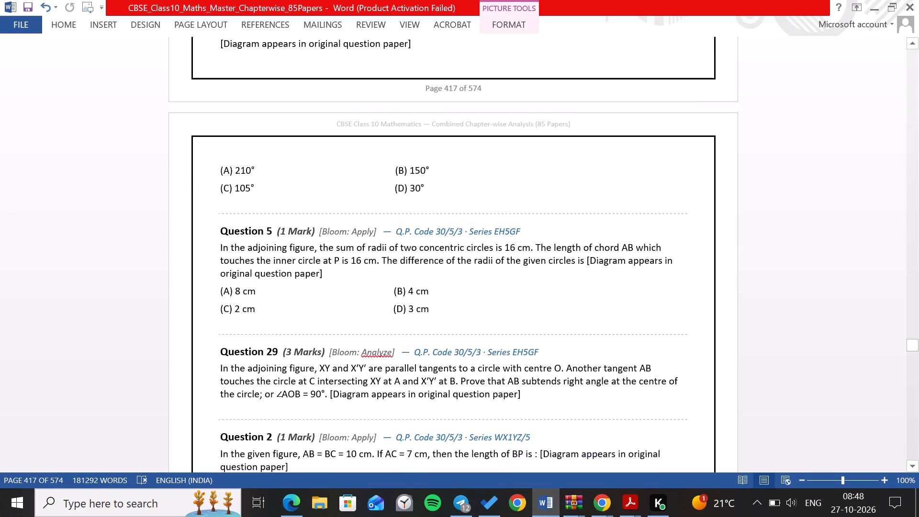
left_click_drag(219, 91, 421, 91)
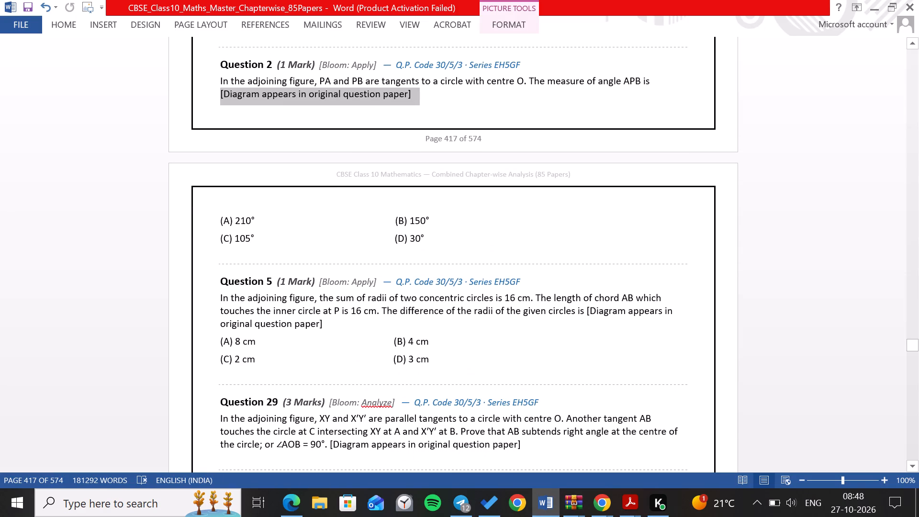
left_click_drag(421, 91, 415, 95)
key("BackSpace")
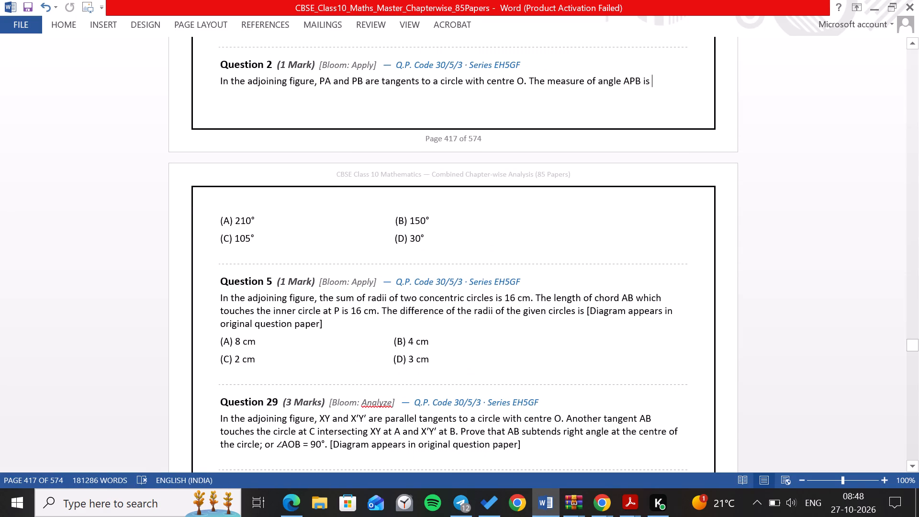
key("Return")
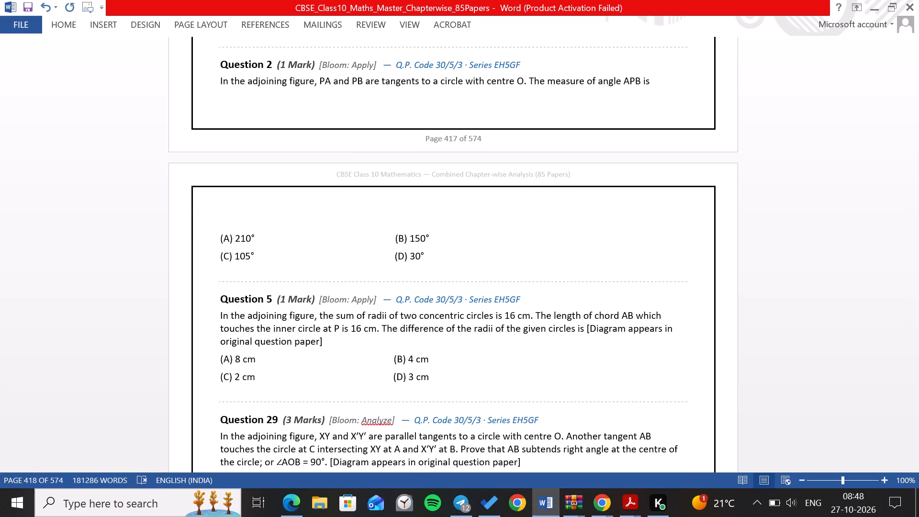
key("ctrl+v")
Shrink the Question 2 tangents figure to about two-fifths of its pasted size and centre it.
scroll(402, 220, "down", 5)
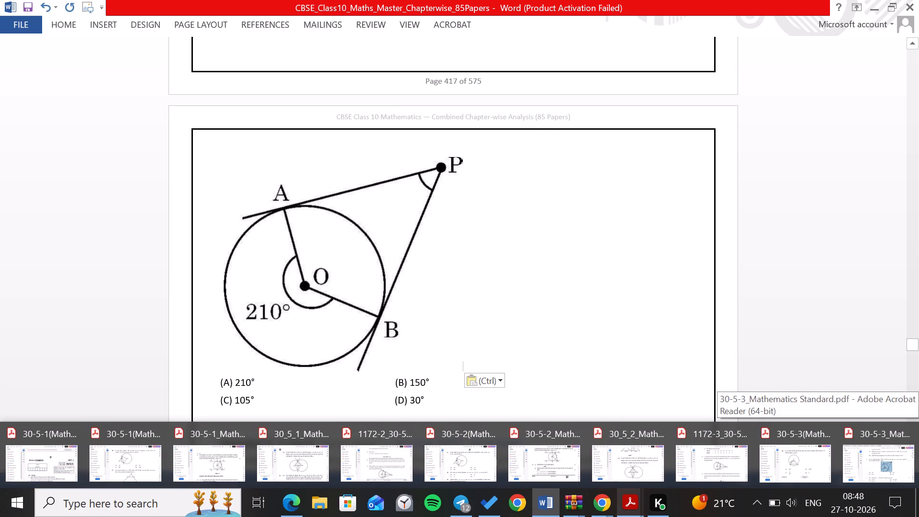
scroll(301, 281, "down", 5)
left_click(307, 256)
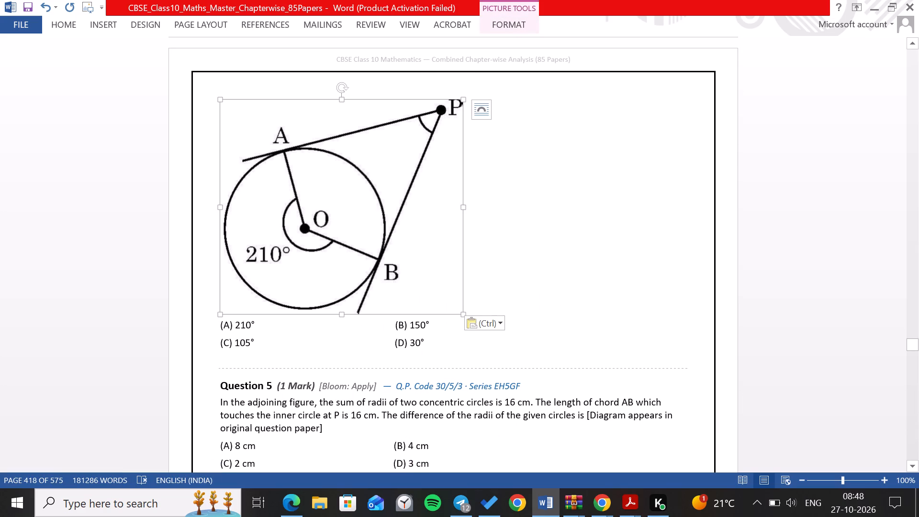
left_click_drag(464, 315, 369, 119)
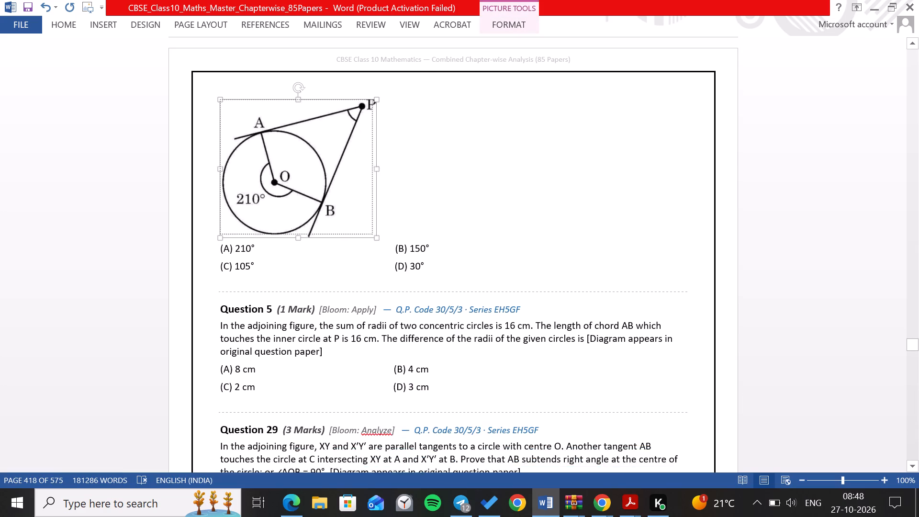
left_click_drag(369, 119, 315, 133)
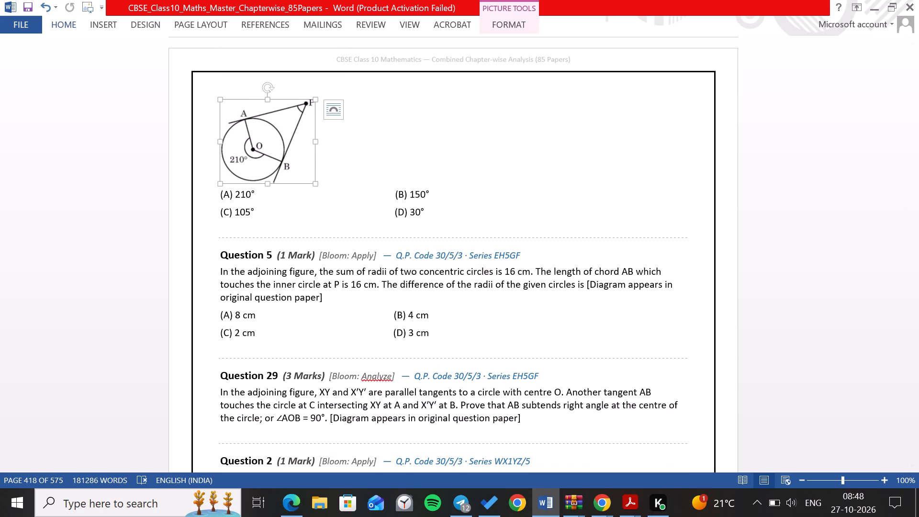
left_click(53, 21)
left_click(292, 76)
In the Series EH5GF 30/5/3 paper, copy question 5's figure of two concentric circles with chord AB touching at P.
scroll(389, 161, "down", 9)
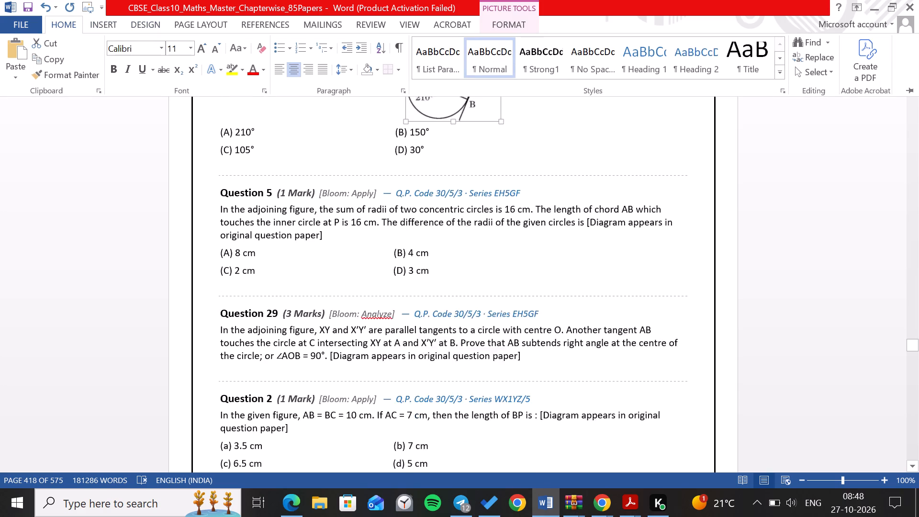
scroll(390, 167, "down", 4)
scroll(383, 233, "down", 1)
scroll(383, 231, "up", 4)
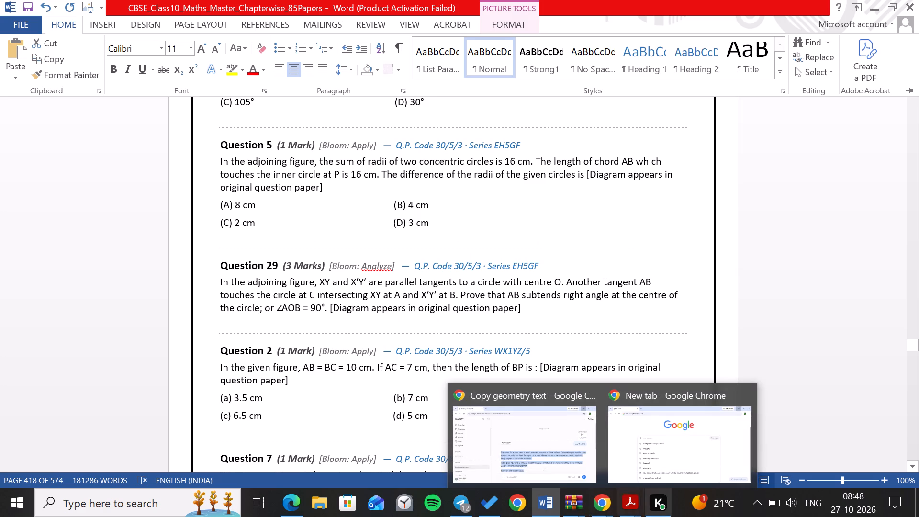
left_click(894, 464)
scroll(576, 257, "down", 2)
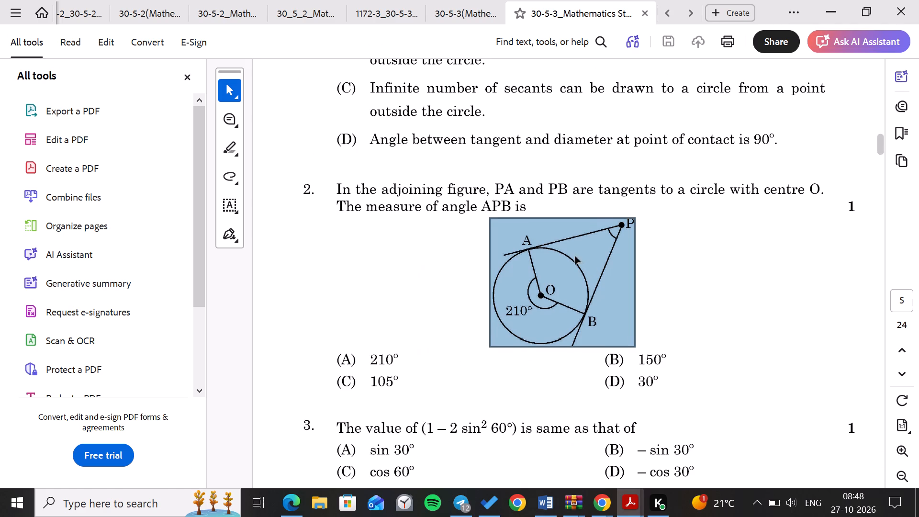
scroll(576, 257, "down", 20)
scroll(576, 257, "down", 13)
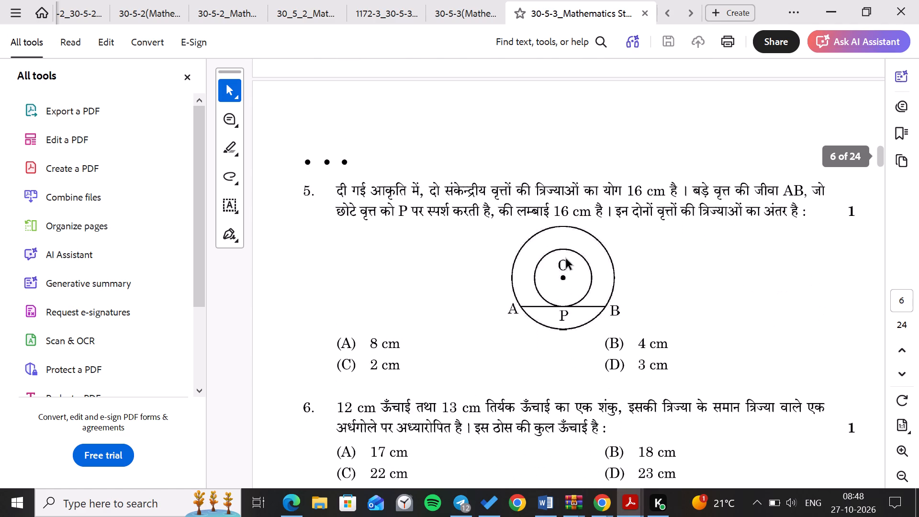
scroll(566, 259, "down", 1)
left_click(503, 205)
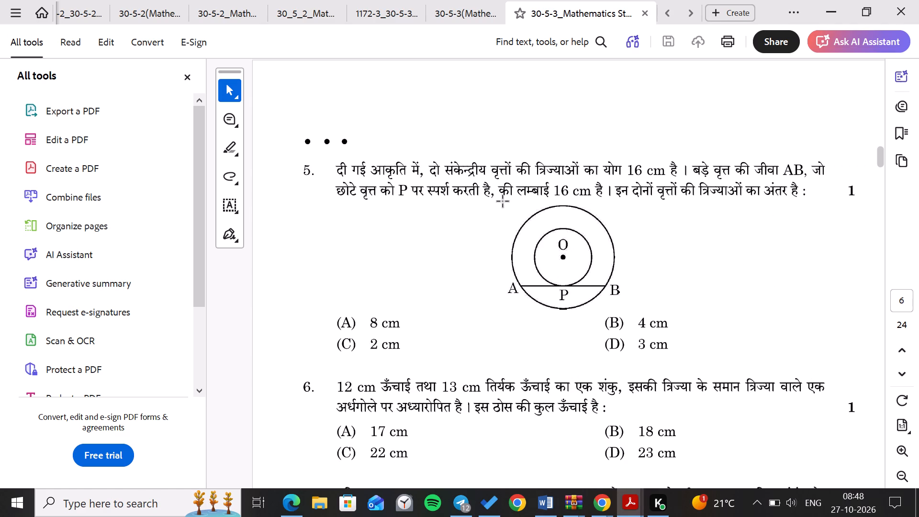
left_click_drag(503, 202, 625, 309)
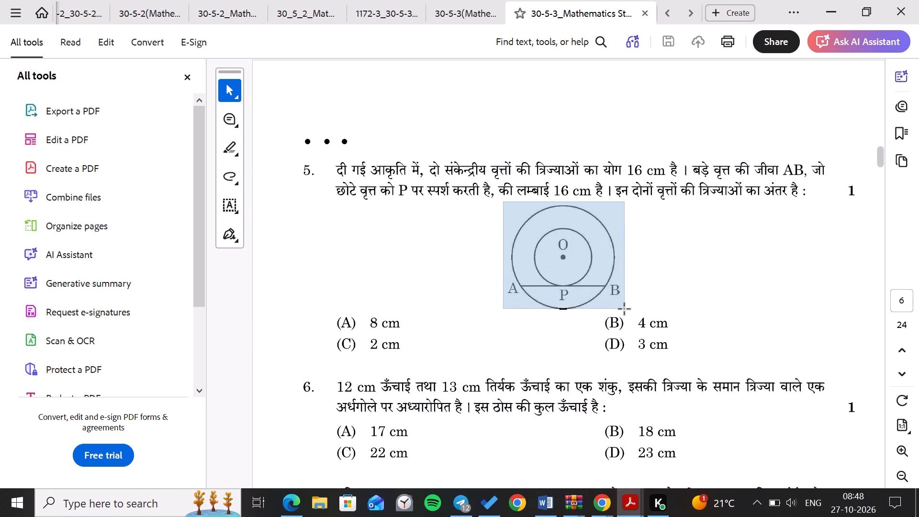
left_click_drag(625, 309, 625, 312)
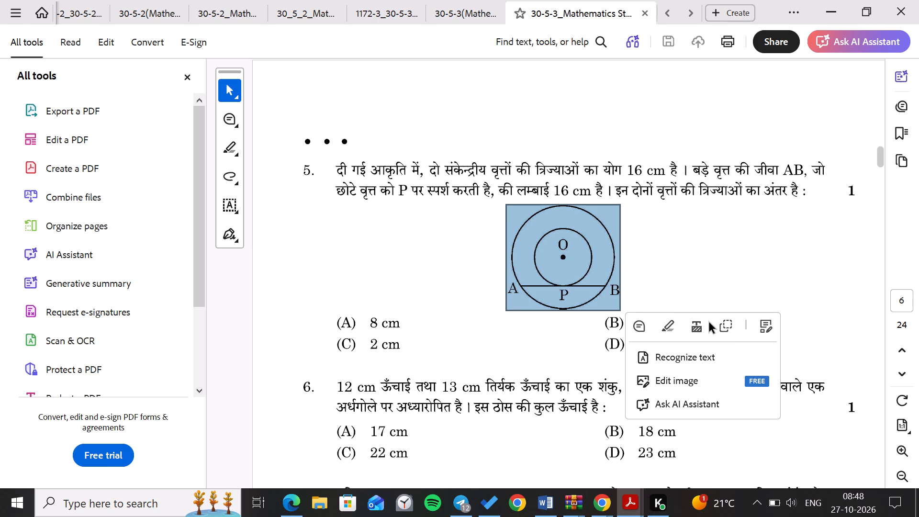
left_click(720, 323)
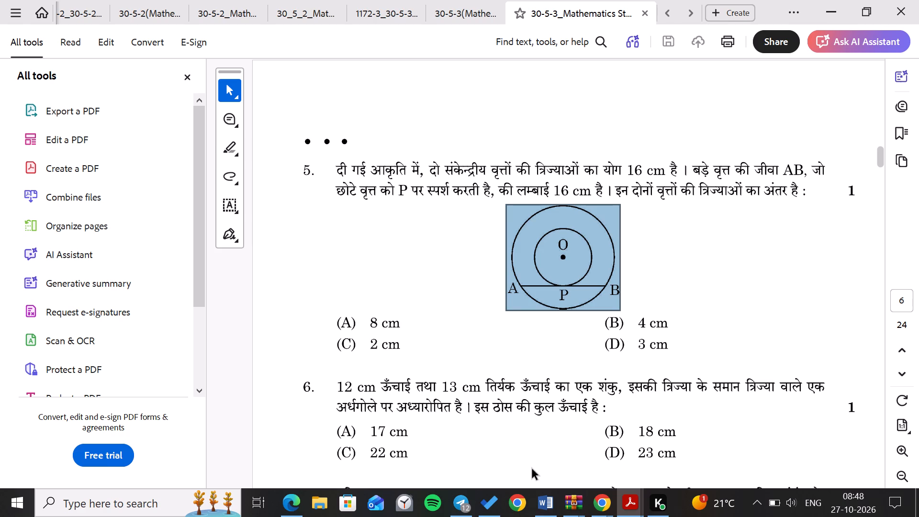
In the Word document, replace the placeholder under Question 5 (Series EH5GF) with the copied concentric circles figure on its own line.
left_click(546, 516)
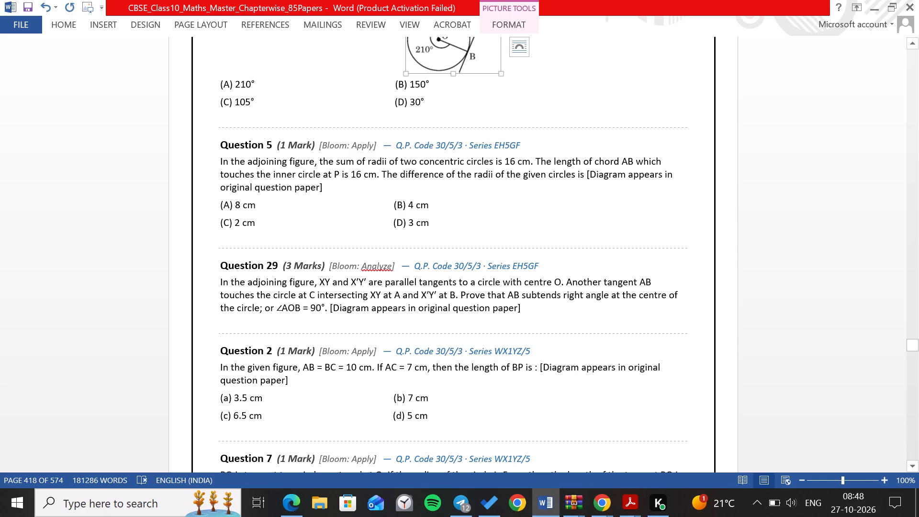
left_click_drag(586, 175, 592, 187)
key("BackSpace")
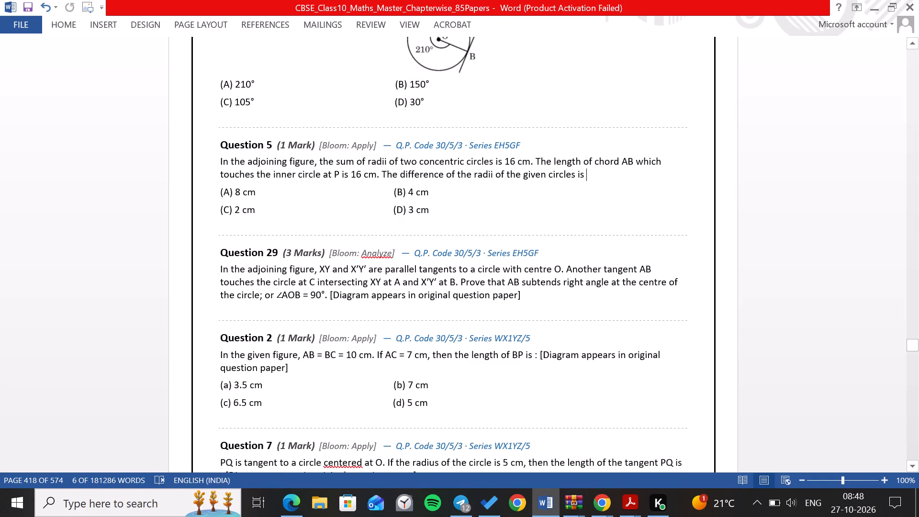
key("Return")
key("ctrl+v")
Shrink the Question 5 concentric circles figure to about half its pasted size and centre it.
left_click(344, 288)
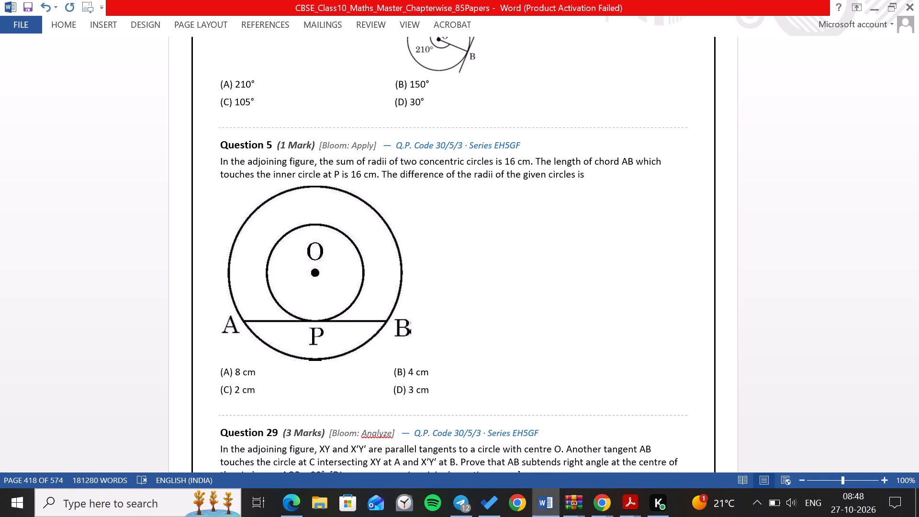
left_click_drag(412, 360, 359, 274)
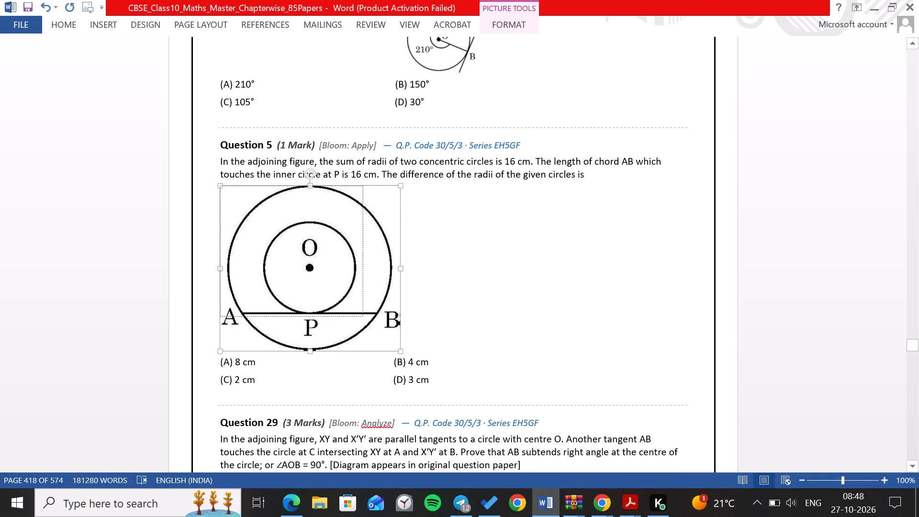
left_click_drag(359, 274, 319, 221)
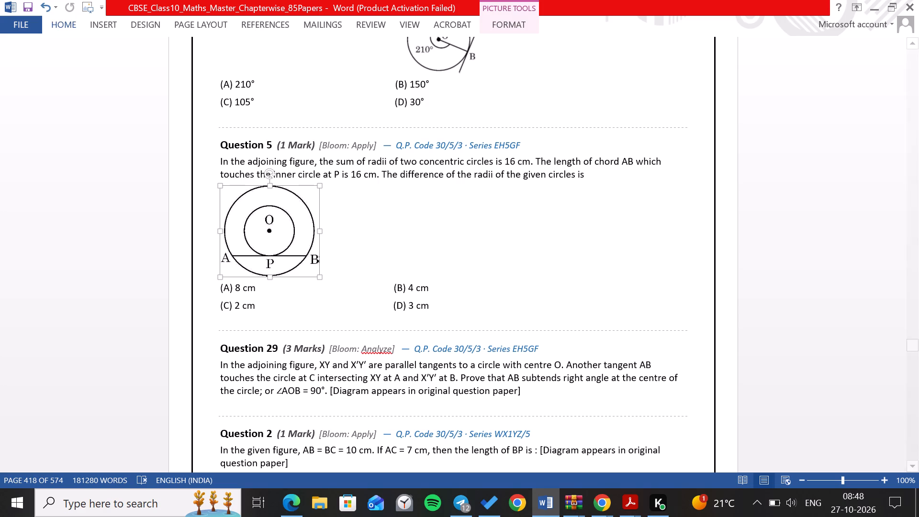
left_click(70, 24)
left_click(288, 70)
In the Series EH5GF 30/5/3 paper, copy question 29's figure of parallel tangents XY and X'Y' with tangent AB.
scroll(425, 284, "down", 14)
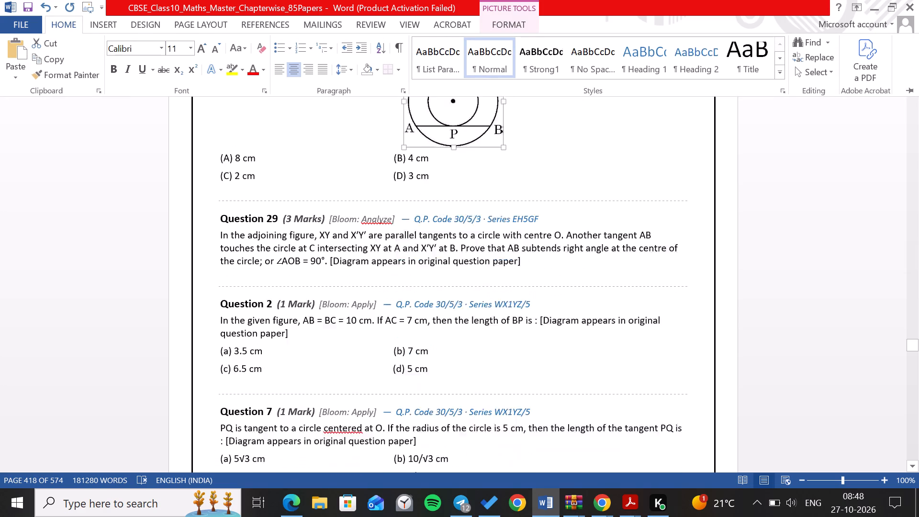
scroll(425, 285, "down", 5)
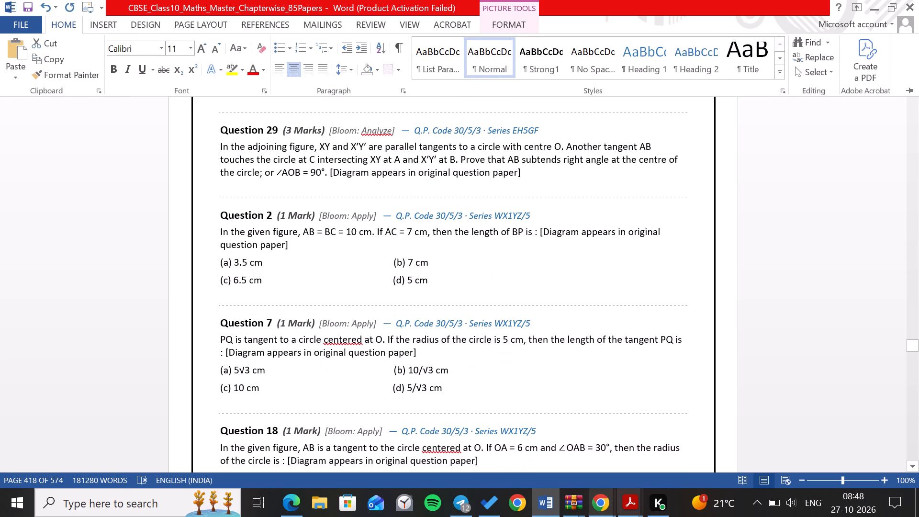
left_click(858, 470)
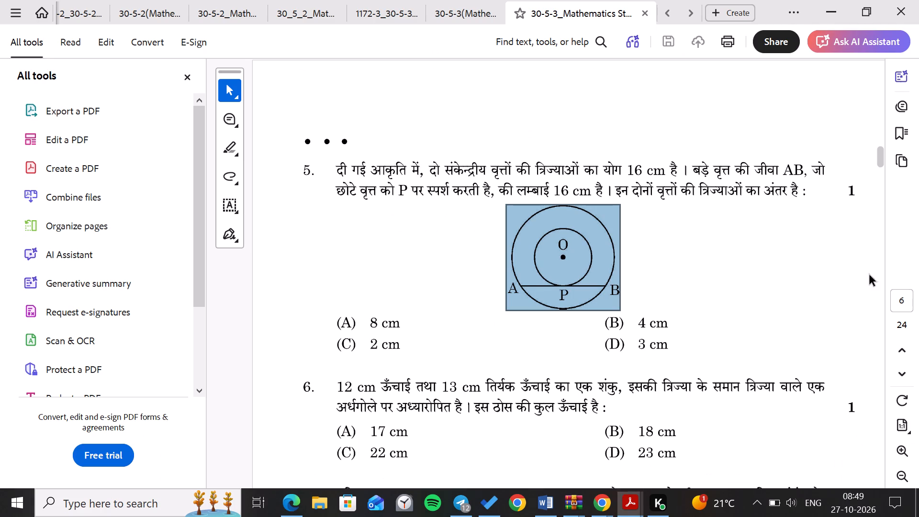
left_click_drag(883, 156, 886, 287)
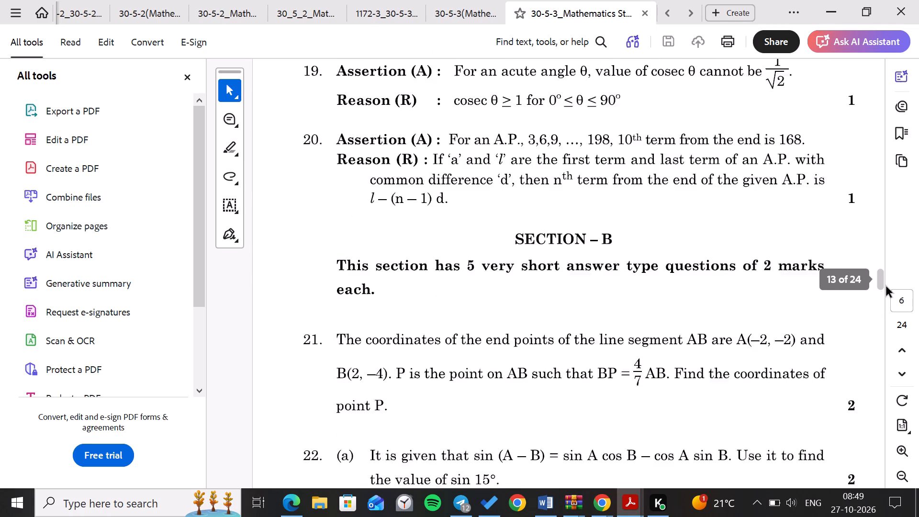
left_click_drag(886, 287, 884, 321)
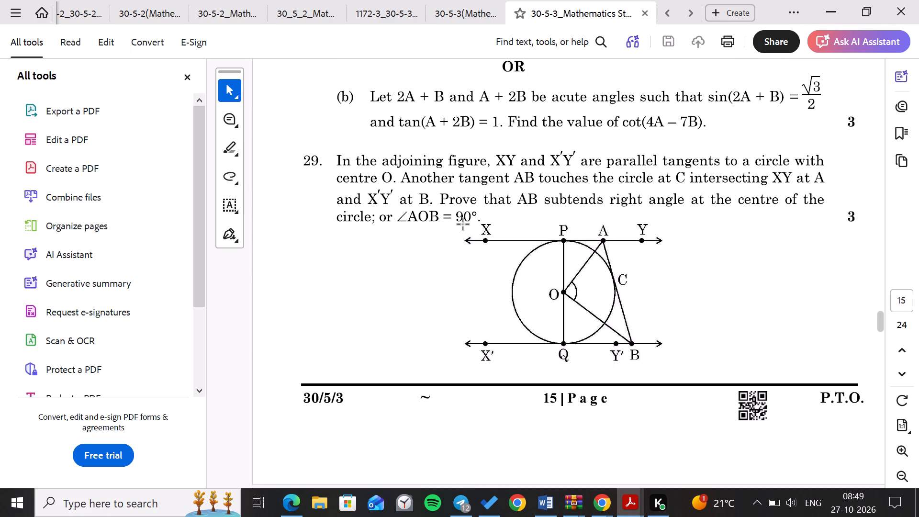
left_click_drag(463, 222, 616, 371)
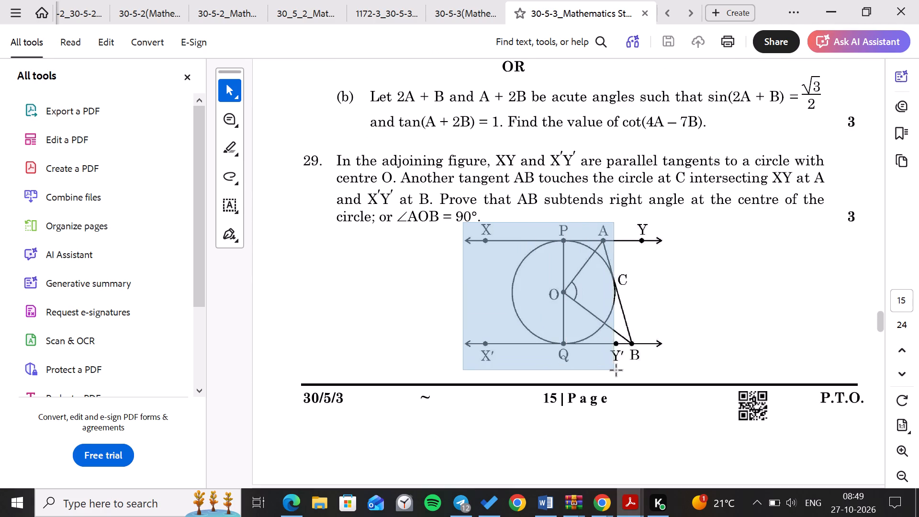
left_click_drag(616, 371, 669, 370)
left_click(545, 498)
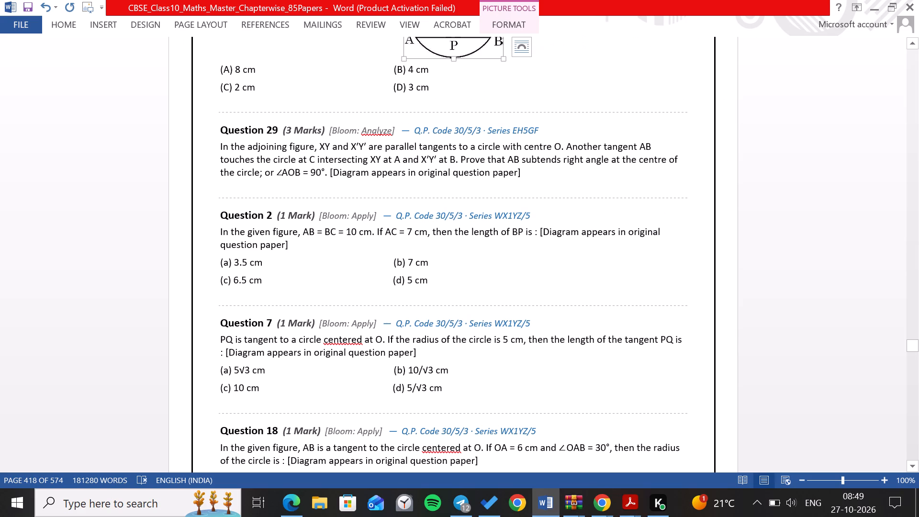
left_click(881, 468)
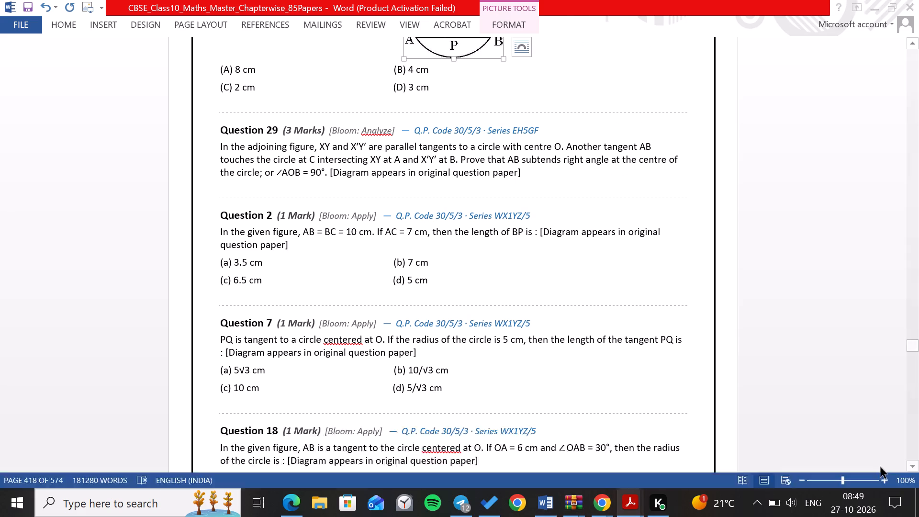
right_click(554, 308)
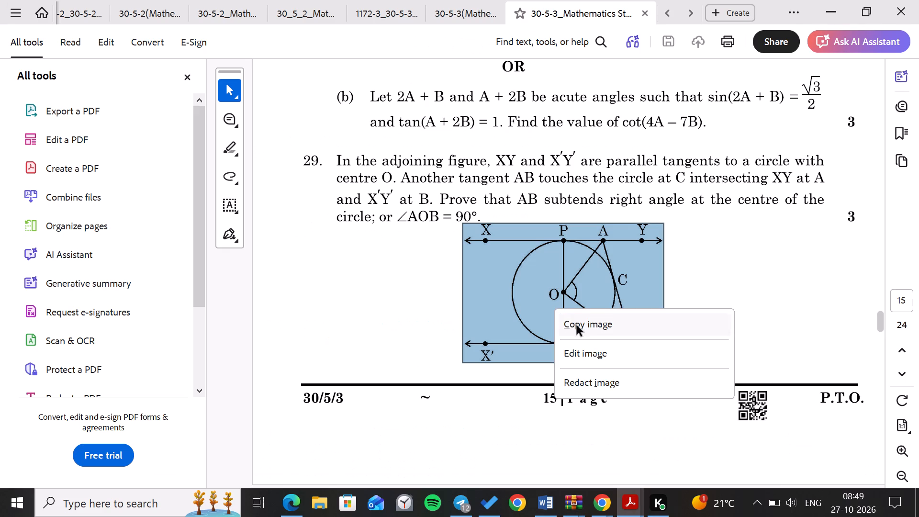
left_click(577, 326)
In the Word document, replace the placeholder under Question 29 (Series EH5GF) with the copied parallel tangents figure on its own line.
left_click(544, 501)
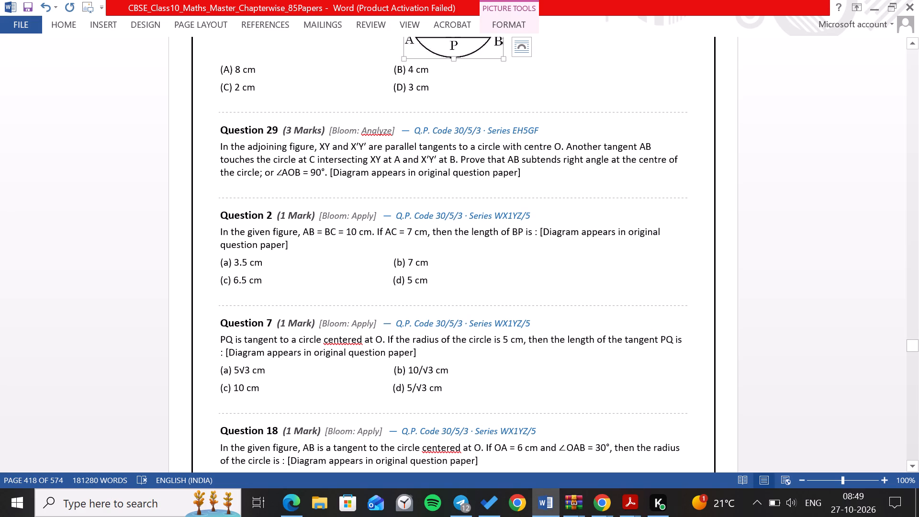
left_click_drag(330, 174, 510, 177)
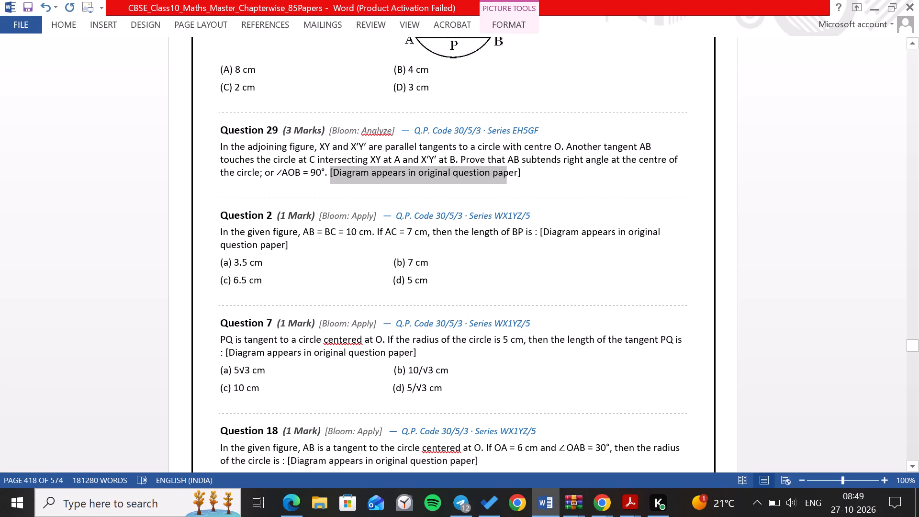
left_click_drag(510, 177, 519, 177)
key("BackSpace")
key("Return")
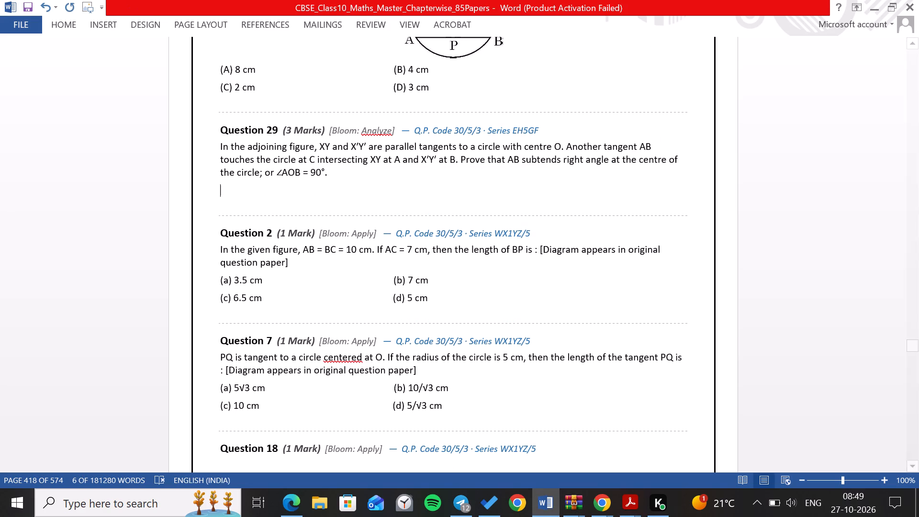
key("ctrl+v")
Shrink the Question 29 parallel tangents figure to about two-fifths of its pasted size and centre it.
left_click(317, 264)
scroll(357, 261, "down", 5)
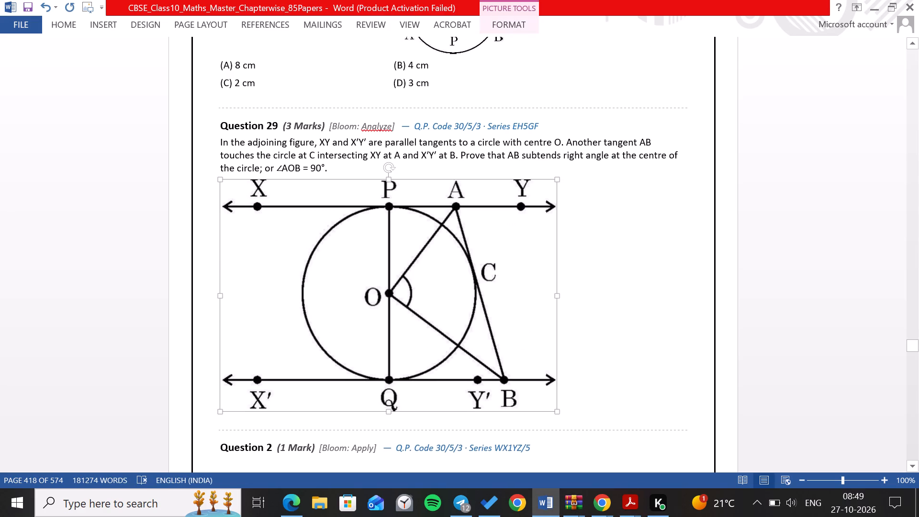
left_click(556, 355)
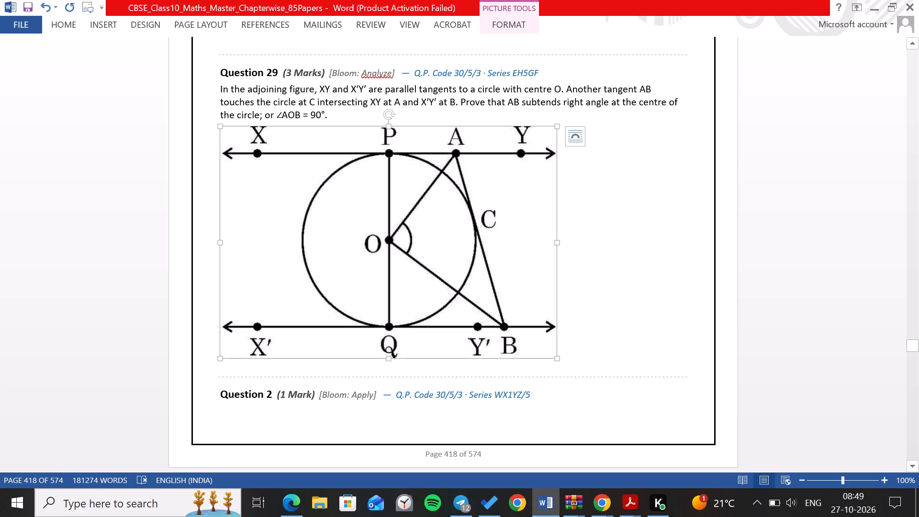
left_click_drag(555, 356, 444, 208)
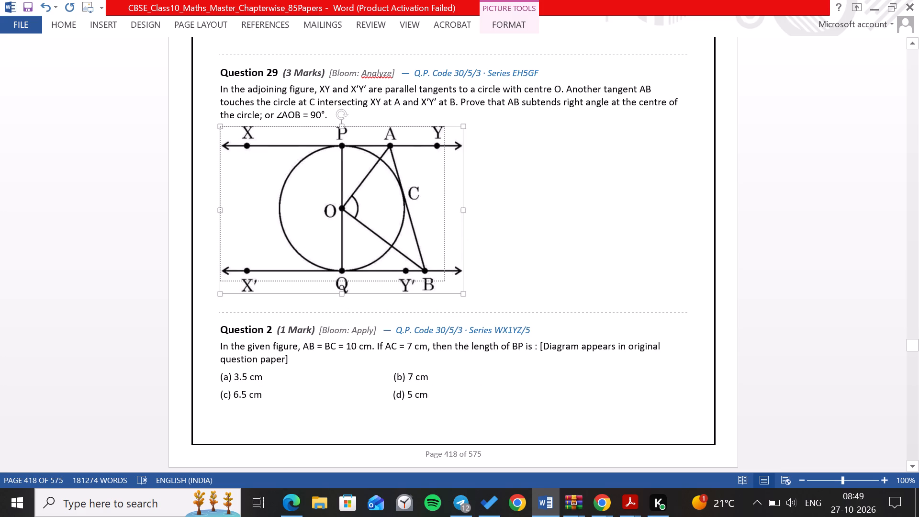
left_click_drag(444, 208, 350, 155)
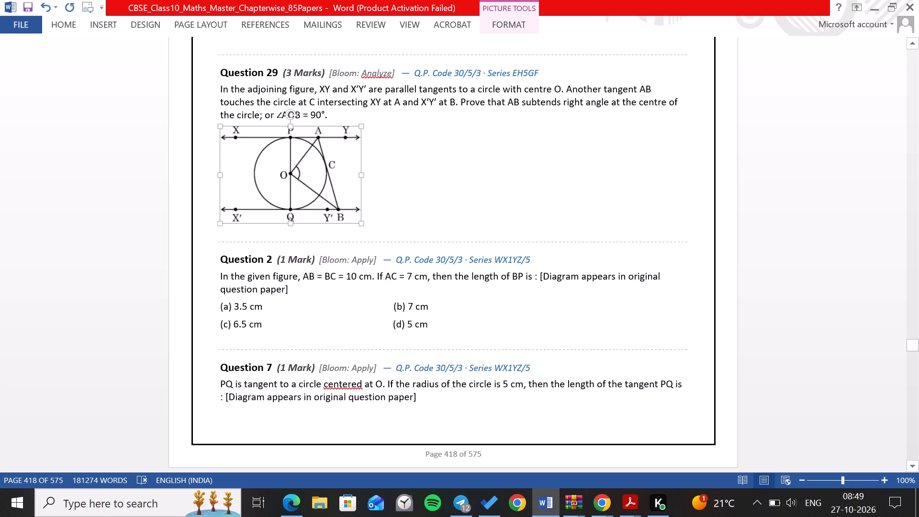
left_click_drag(350, 155, 349, 184)
left_click(66, 20)
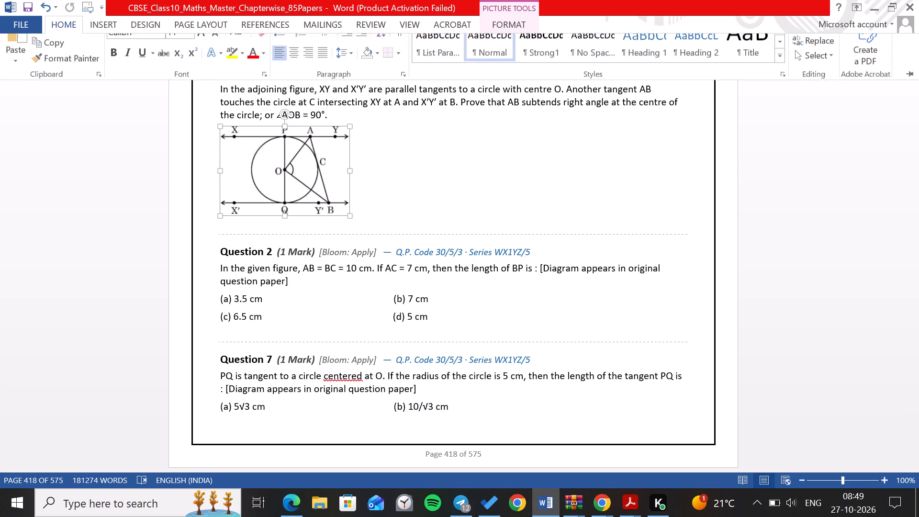
left_click(288, 71)
For the Series WX1YZ/5 questions, open the 30_5_3 Maths Standard paper from the iLoveZIP_Create WX.zip archive.
scroll(470, 234, "down", 7)
double_click(561, 128)
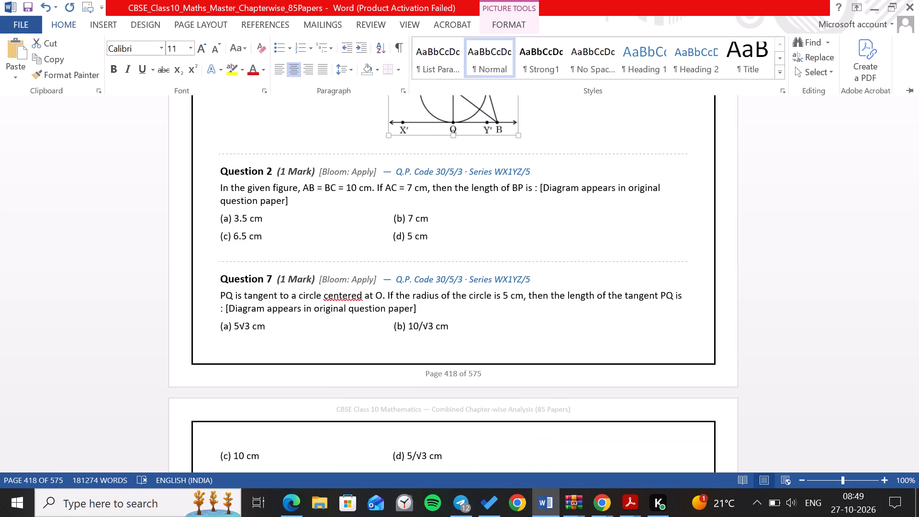
scroll(561, 128, "up", 6)
scroll(561, 128, "down", 7)
scroll(453, 151, "down", 4)
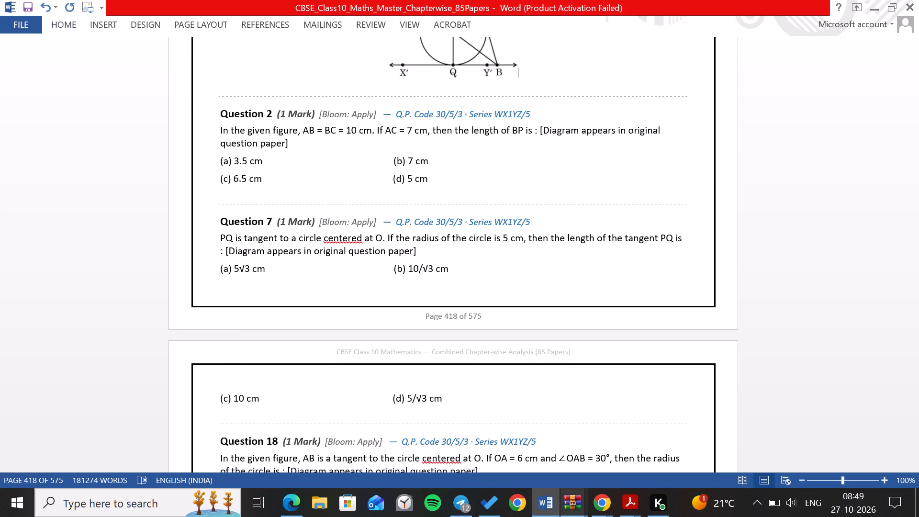
left_click(574, 461)
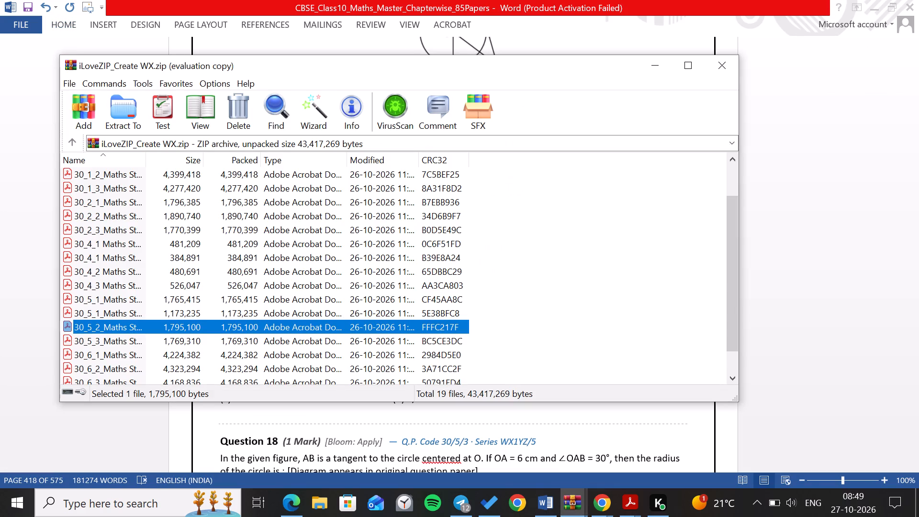
double_click(298, 342)
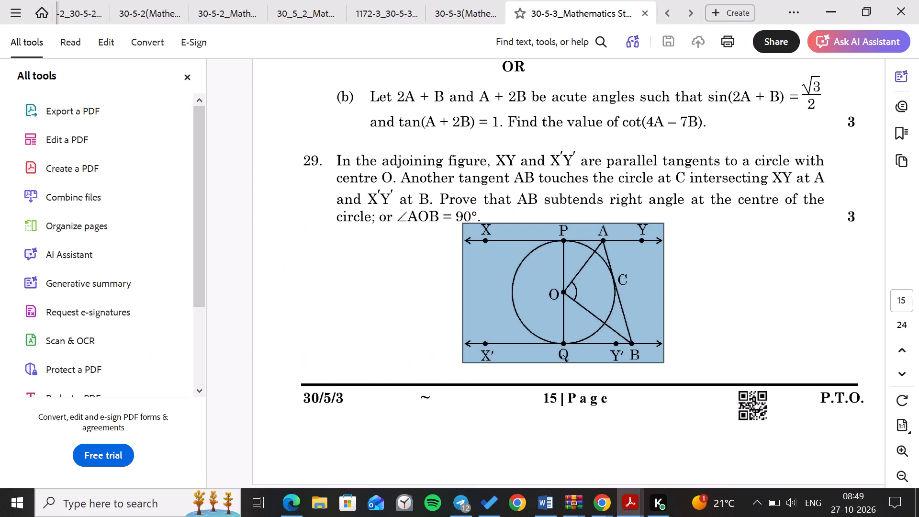
In the Series WX1YZ/5 30_5_3 paper, copy question 2's figure of triangle ABC with its inscribed circle.
left_click_drag(883, 70, 886, 138)
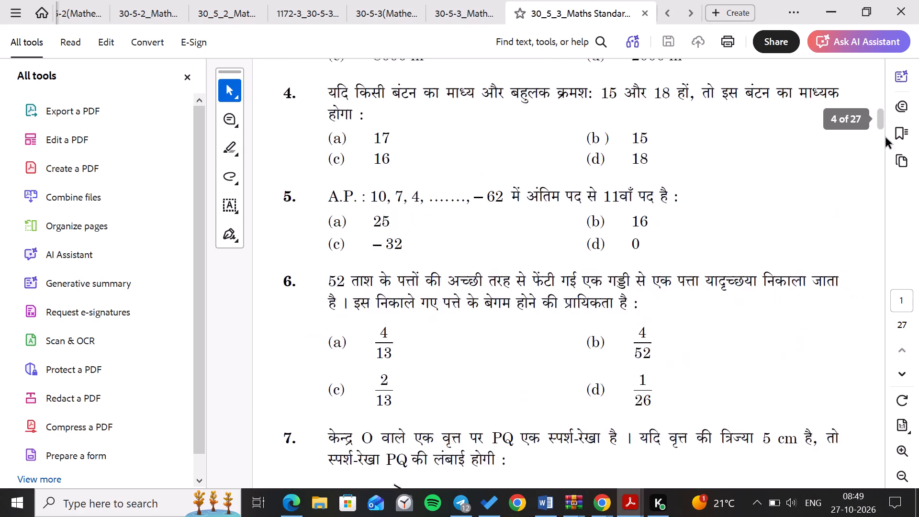
left_click_drag(886, 138, 887, 123)
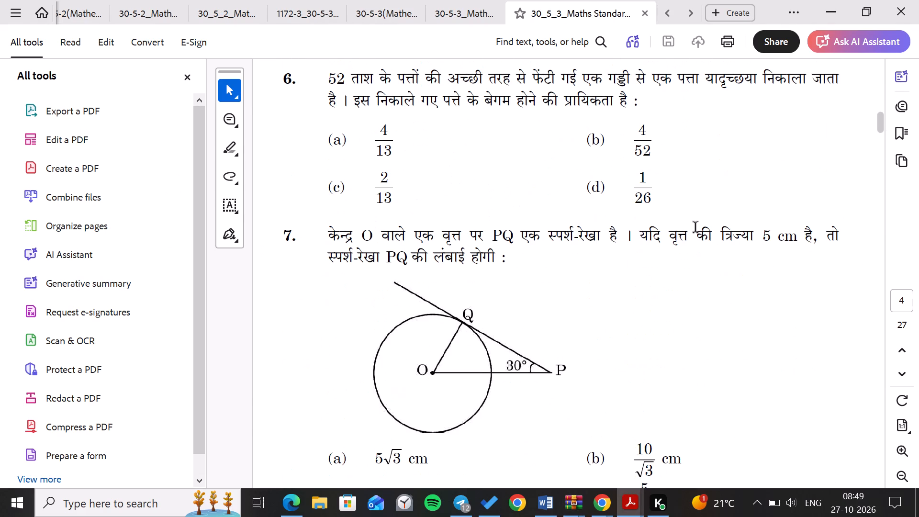
scroll(621, 246, "up", 20)
scroll(621, 246, "up", 15)
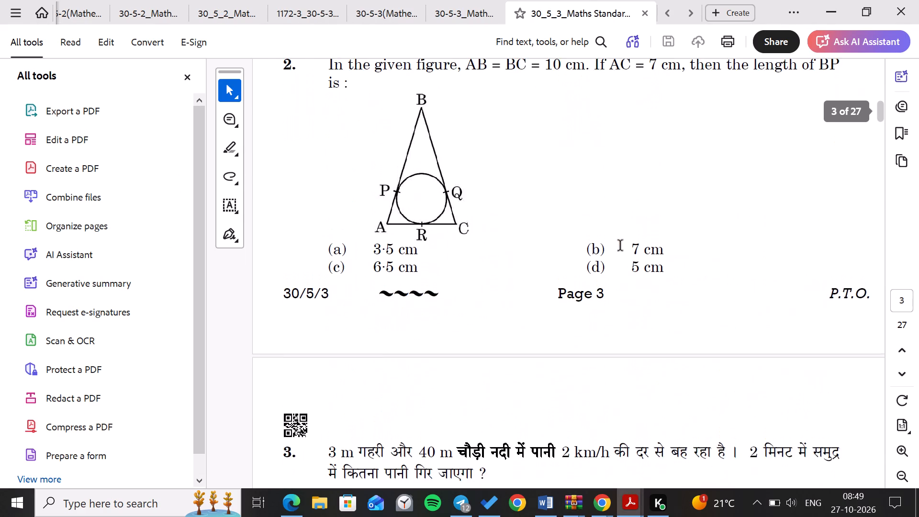
scroll(621, 246, "up", 5)
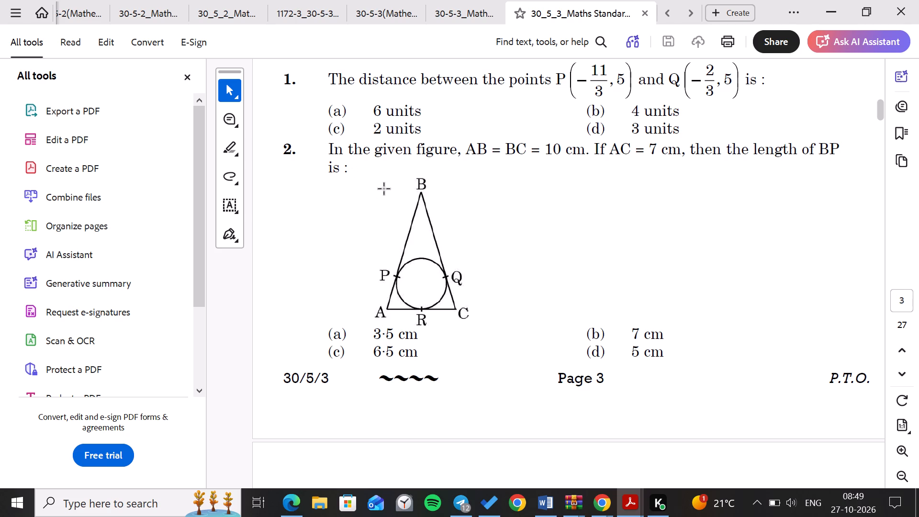
left_click_drag(374, 174, 478, 327)
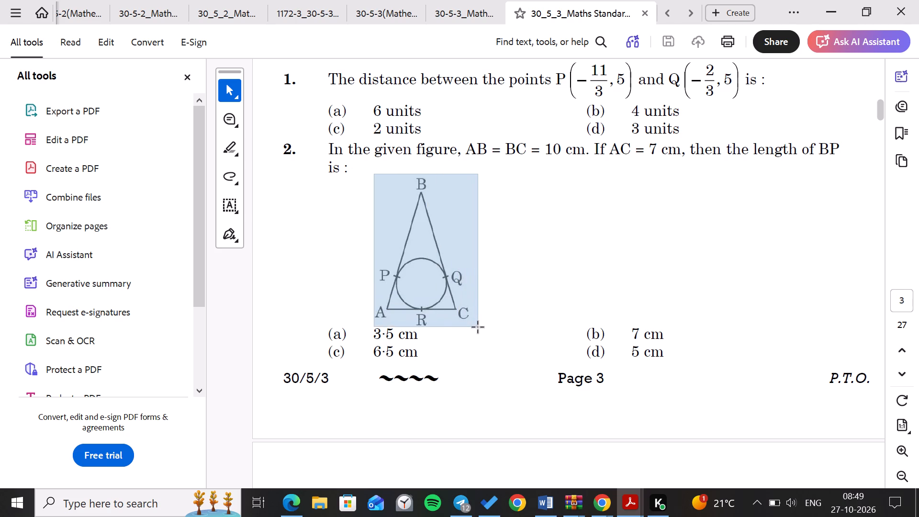
left_click_drag(478, 327, 478, 328)
left_click(578, 344)
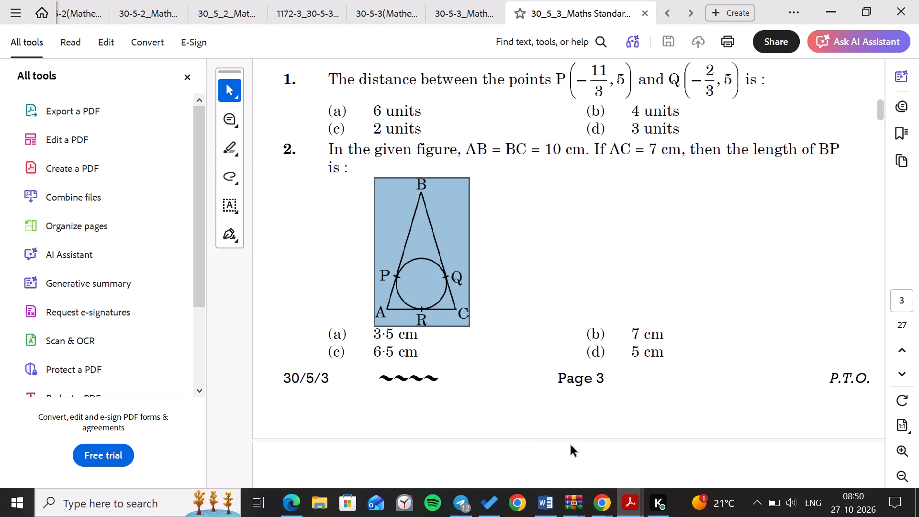
In the Word document, replace the placeholder under Question 2 (Series WX1YZ/5) with the copied triangle figure on its own line.
left_click(546, 504)
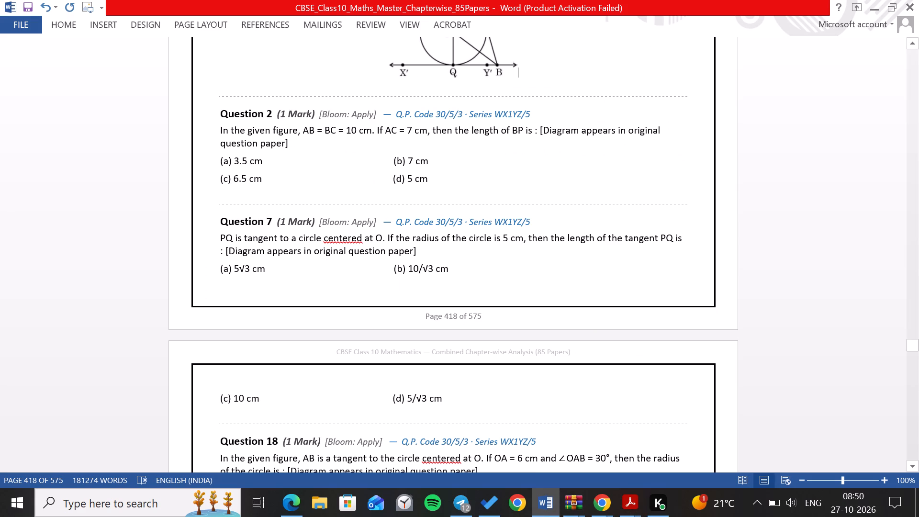
left_click_drag(539, 126, 540, 133)
left_click_drag(540, 133, 542, 138)
key("BackSpace")
key("Return")
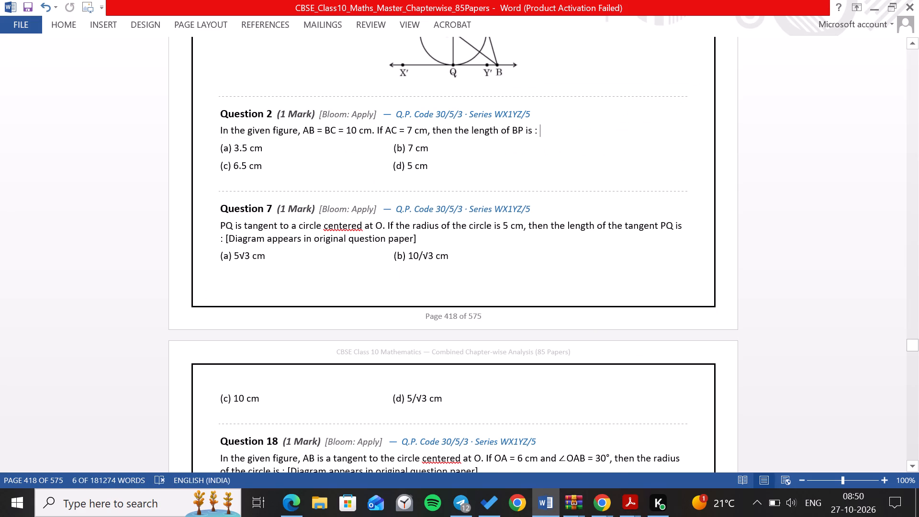
key("ctrl+v")
Shrink the Question 2 triangle figure to about three-fifths of its pasted size and centre it.
scroll(202, 301, "down", 10)
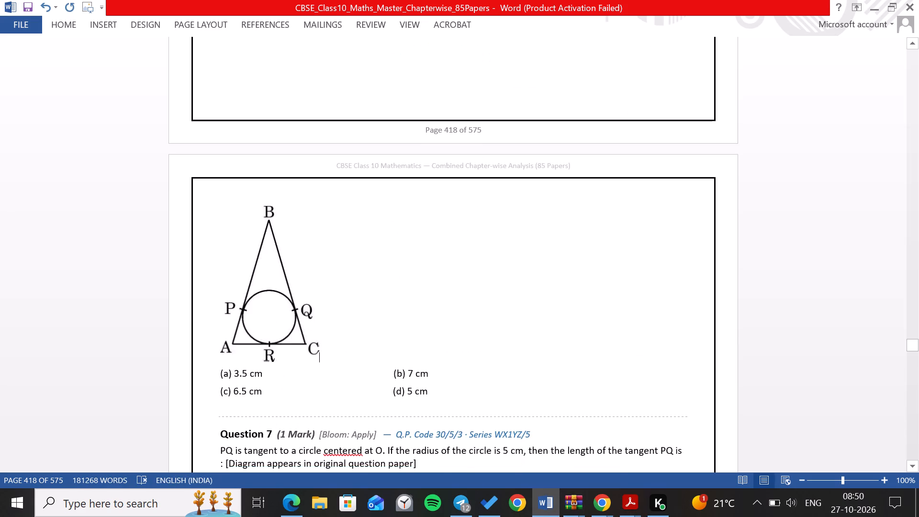
scroll(267, 278, "down", 4)
left_click(257, 237)
left_click(319, 287)
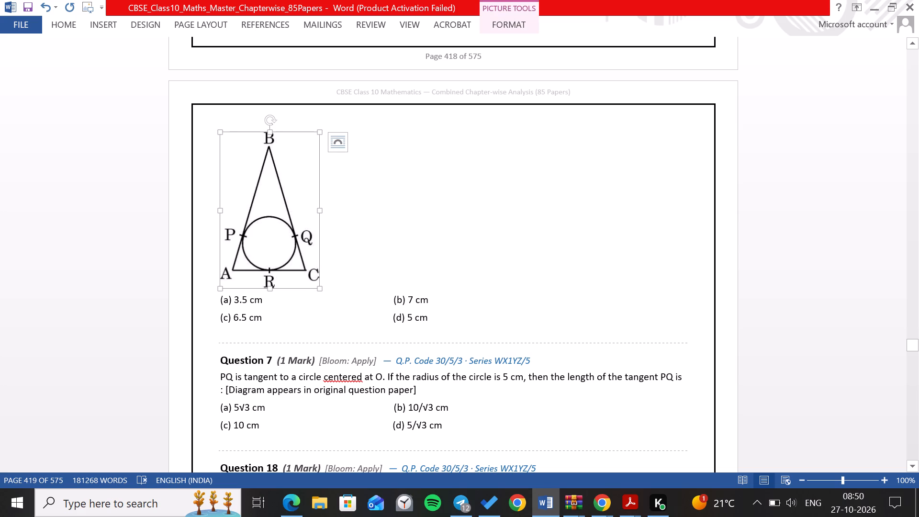
left_click(319, 287)
left_click_drag(319, 287, 267, 227)
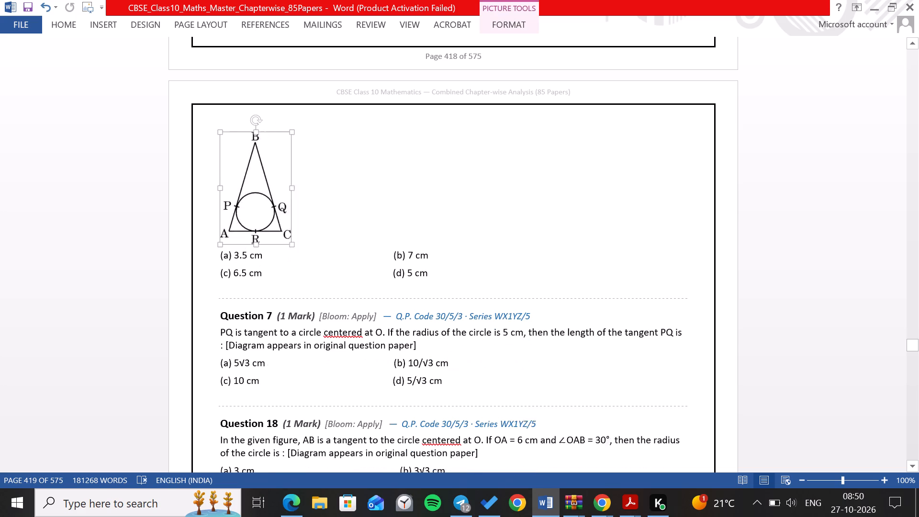
left_click_drag(267, 227, 269, 225)
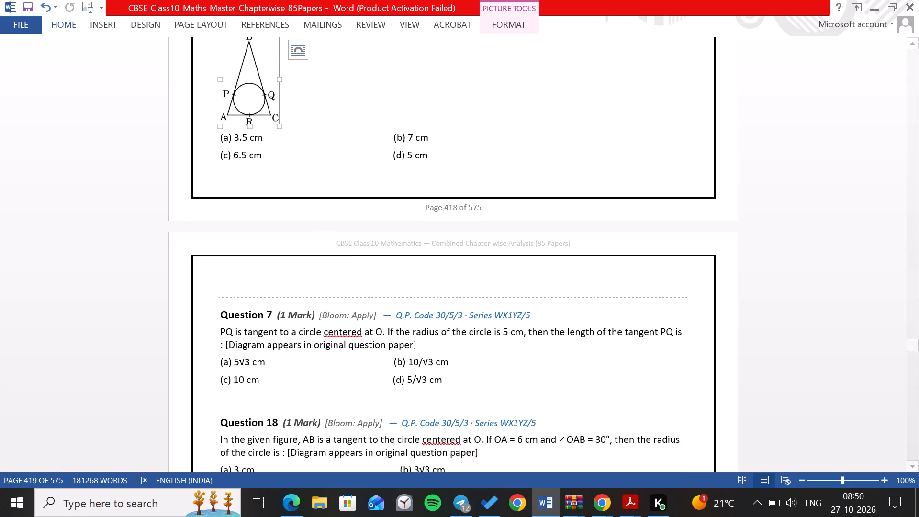
left_click(68, 29)
left_click(296, 70)
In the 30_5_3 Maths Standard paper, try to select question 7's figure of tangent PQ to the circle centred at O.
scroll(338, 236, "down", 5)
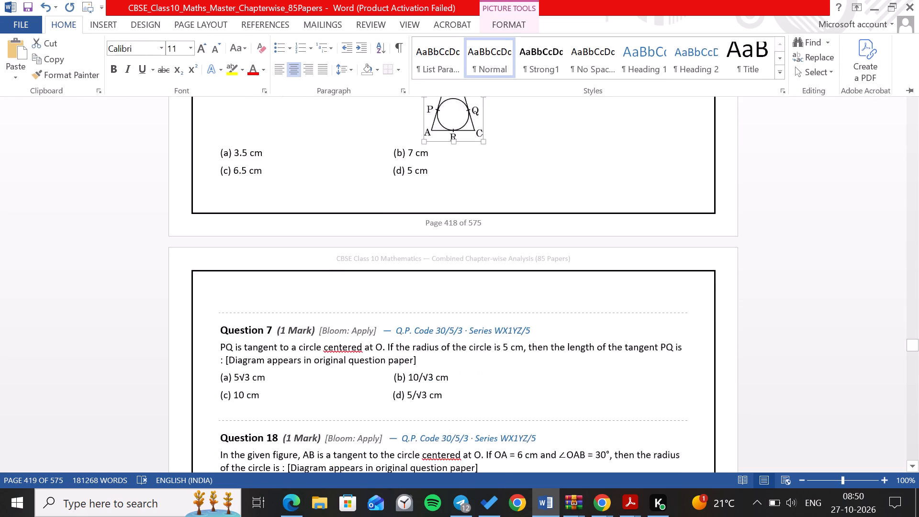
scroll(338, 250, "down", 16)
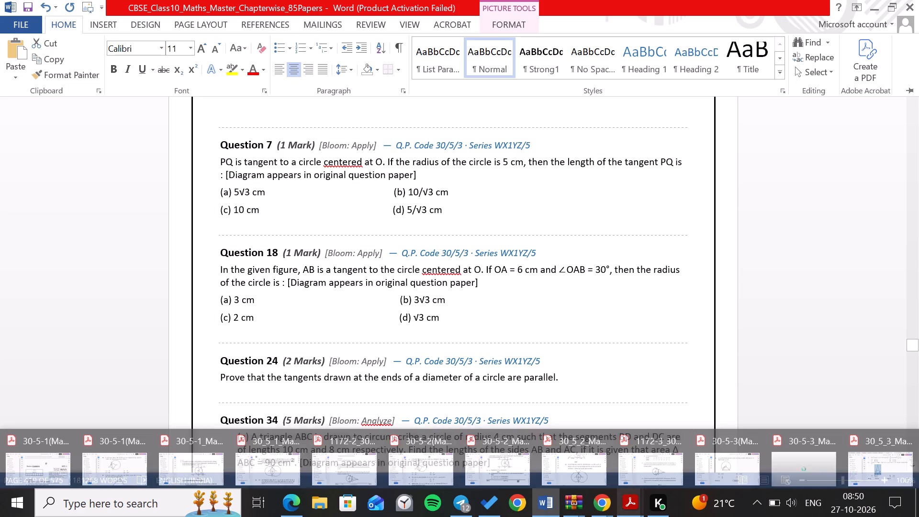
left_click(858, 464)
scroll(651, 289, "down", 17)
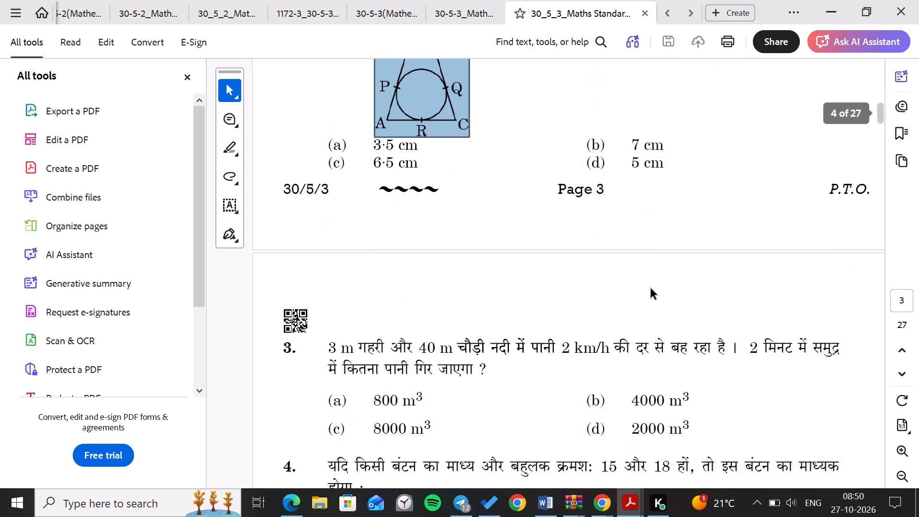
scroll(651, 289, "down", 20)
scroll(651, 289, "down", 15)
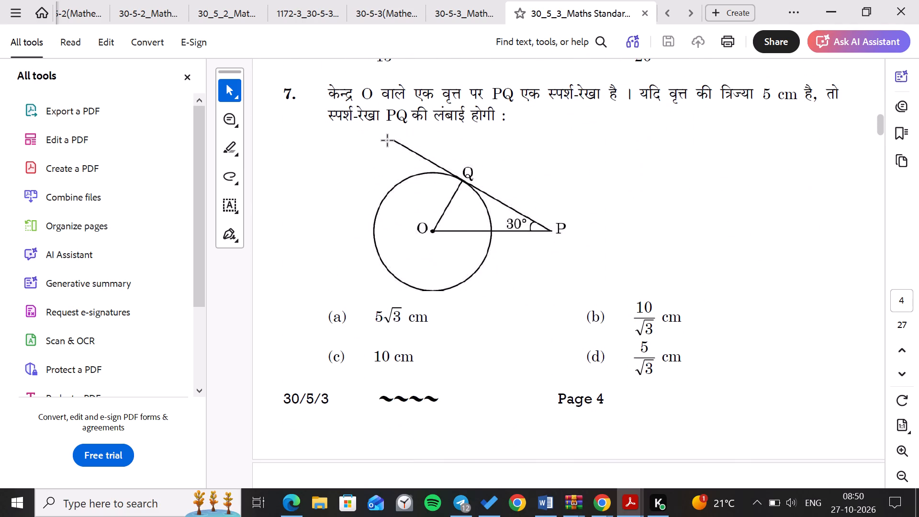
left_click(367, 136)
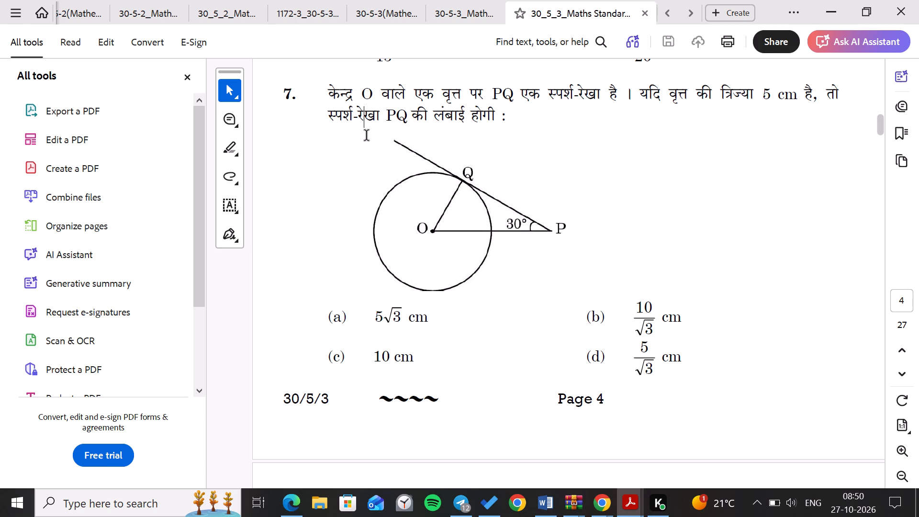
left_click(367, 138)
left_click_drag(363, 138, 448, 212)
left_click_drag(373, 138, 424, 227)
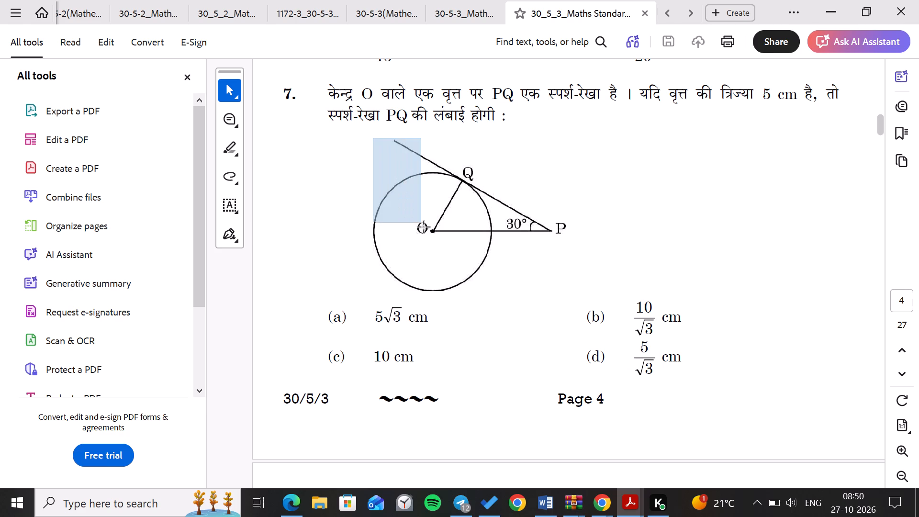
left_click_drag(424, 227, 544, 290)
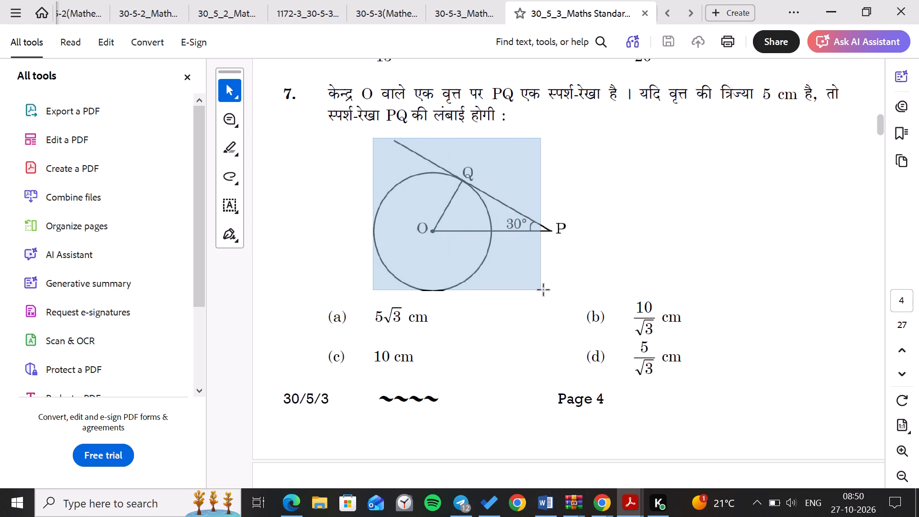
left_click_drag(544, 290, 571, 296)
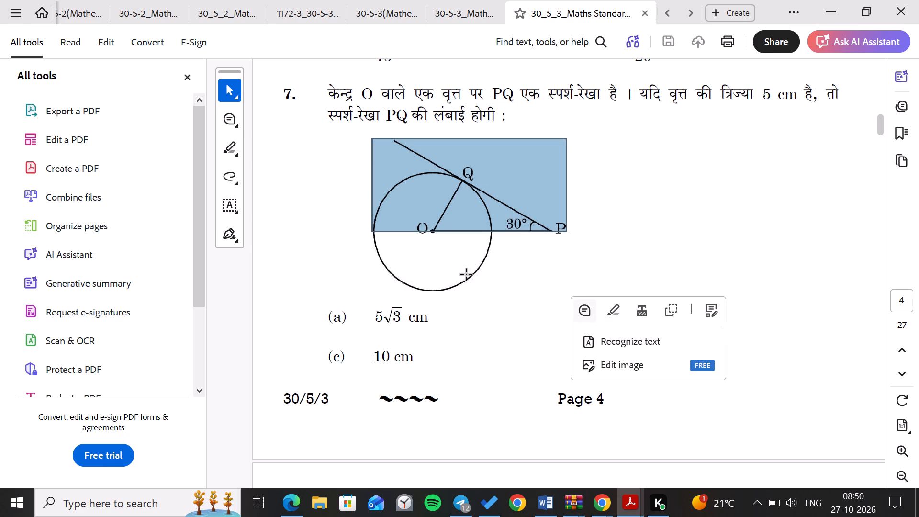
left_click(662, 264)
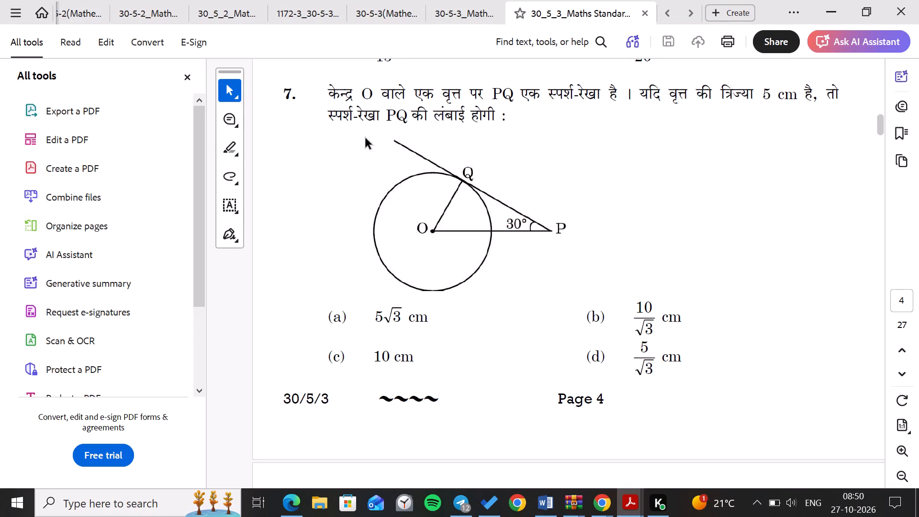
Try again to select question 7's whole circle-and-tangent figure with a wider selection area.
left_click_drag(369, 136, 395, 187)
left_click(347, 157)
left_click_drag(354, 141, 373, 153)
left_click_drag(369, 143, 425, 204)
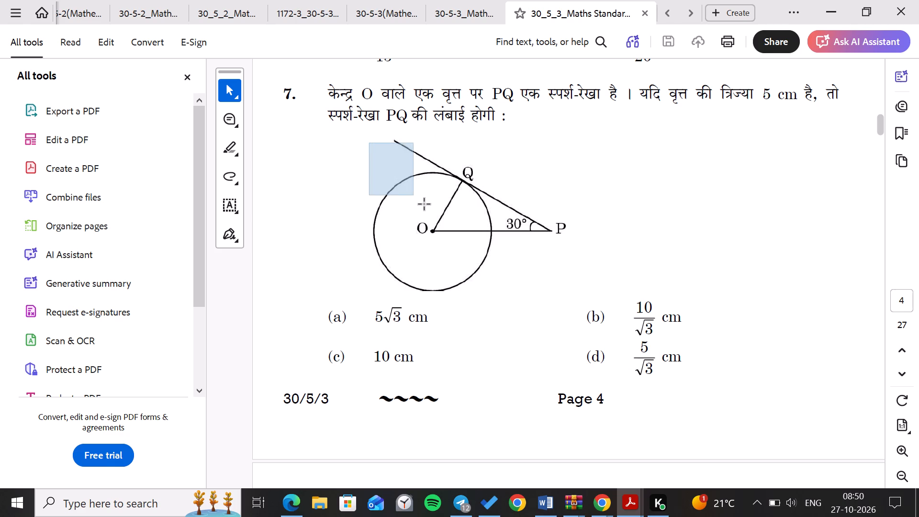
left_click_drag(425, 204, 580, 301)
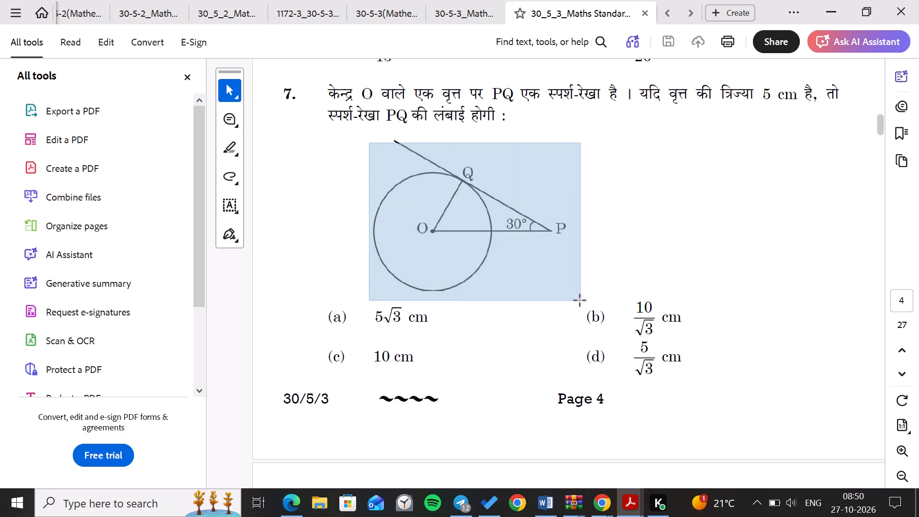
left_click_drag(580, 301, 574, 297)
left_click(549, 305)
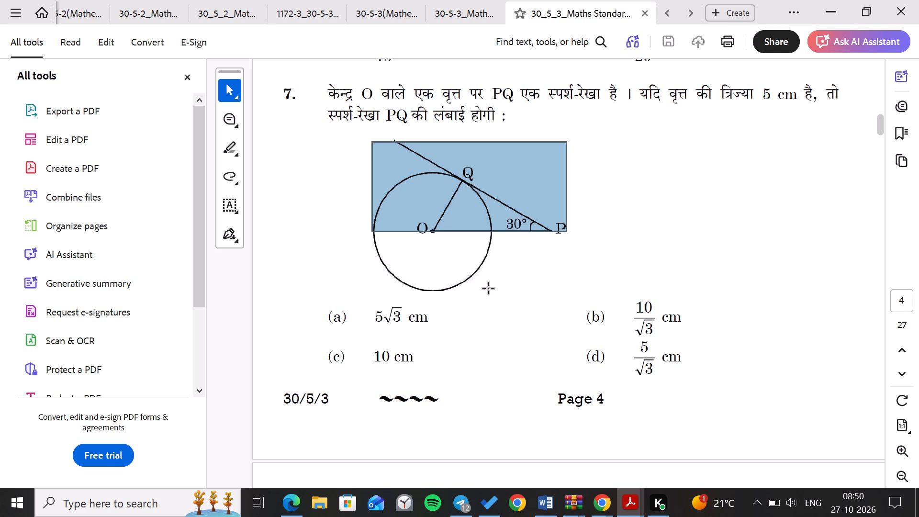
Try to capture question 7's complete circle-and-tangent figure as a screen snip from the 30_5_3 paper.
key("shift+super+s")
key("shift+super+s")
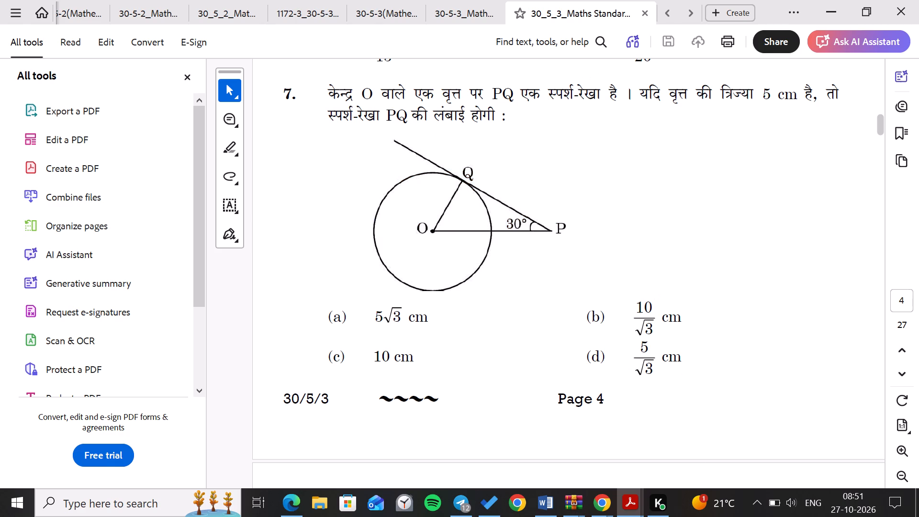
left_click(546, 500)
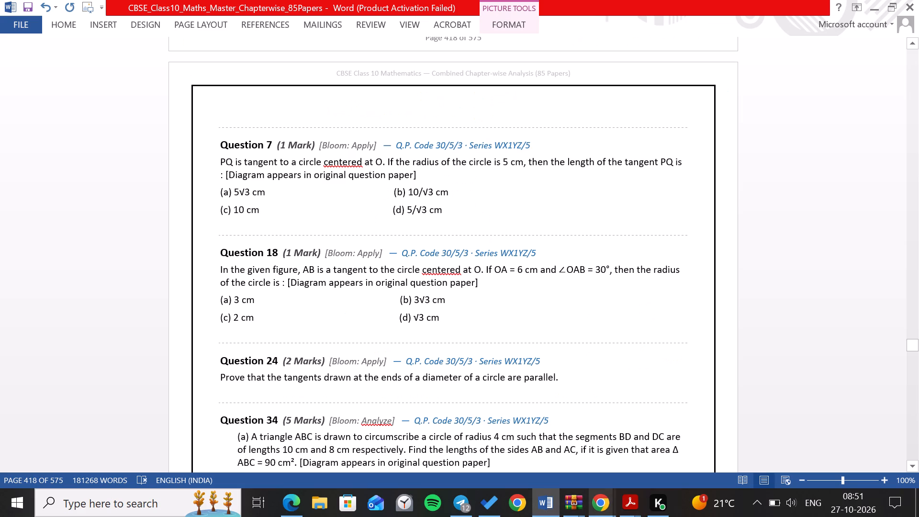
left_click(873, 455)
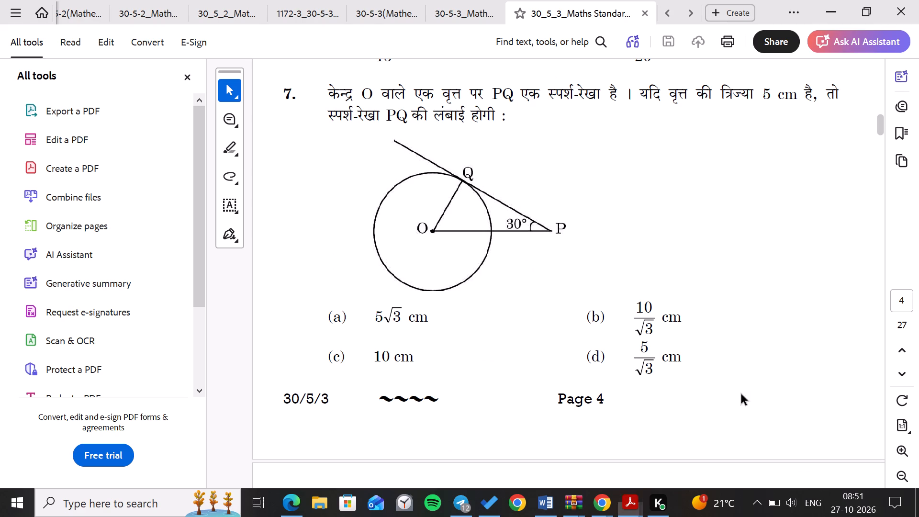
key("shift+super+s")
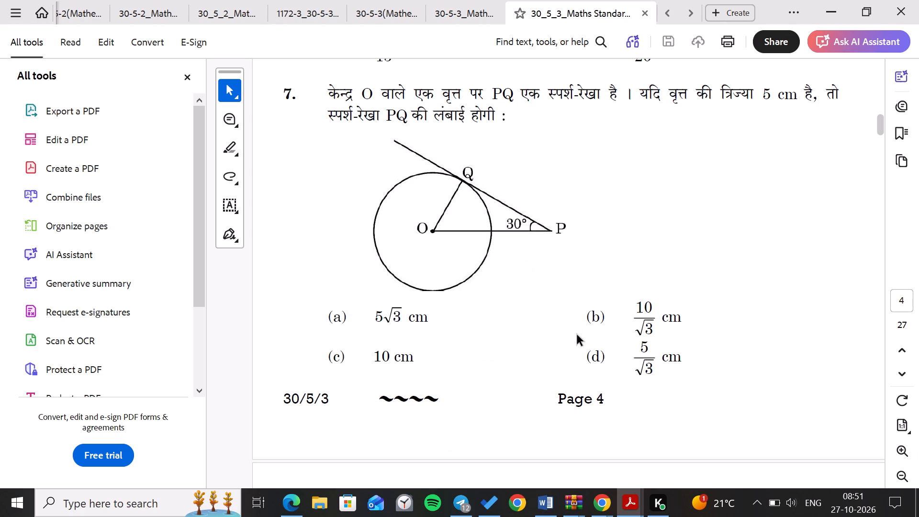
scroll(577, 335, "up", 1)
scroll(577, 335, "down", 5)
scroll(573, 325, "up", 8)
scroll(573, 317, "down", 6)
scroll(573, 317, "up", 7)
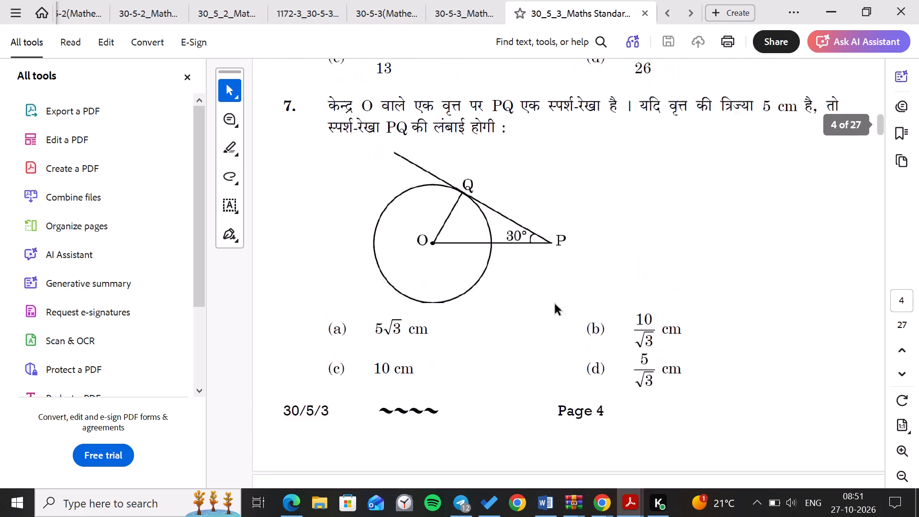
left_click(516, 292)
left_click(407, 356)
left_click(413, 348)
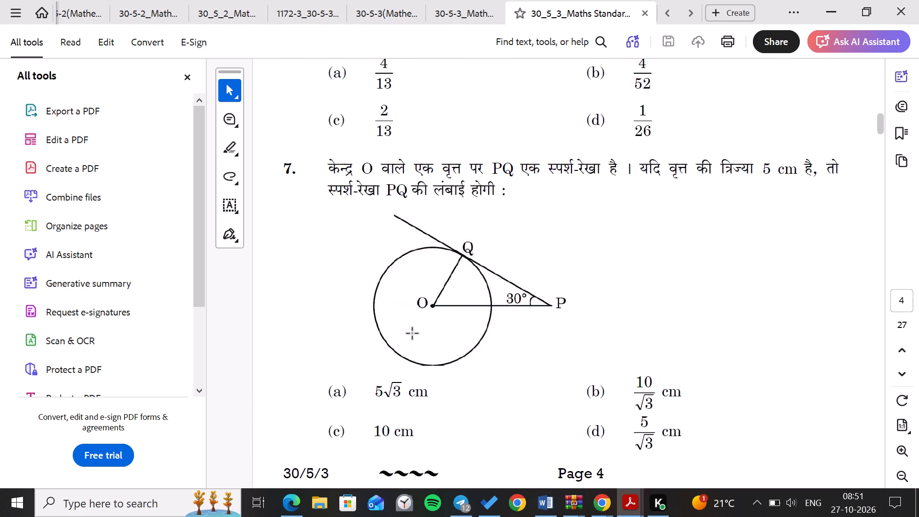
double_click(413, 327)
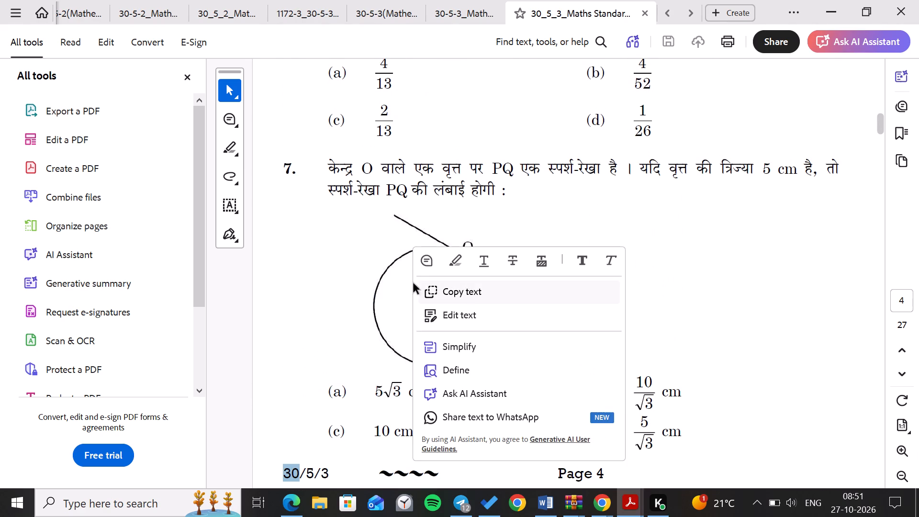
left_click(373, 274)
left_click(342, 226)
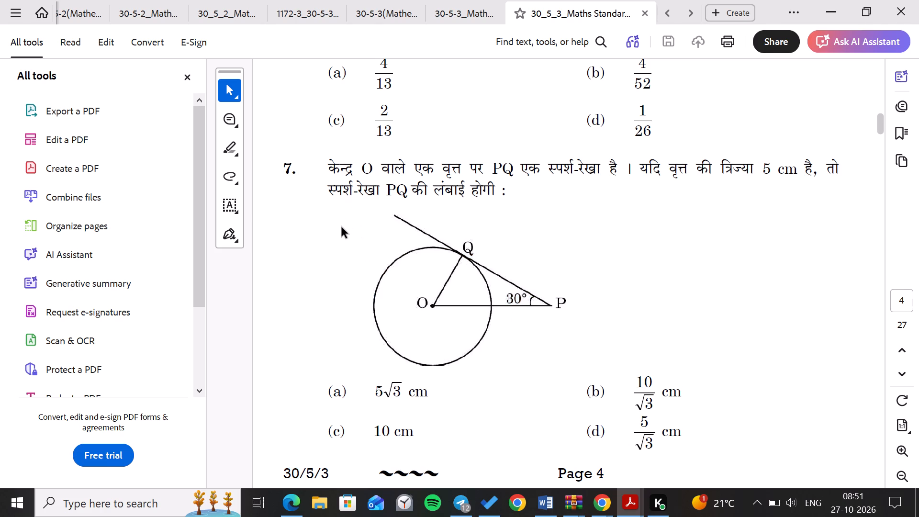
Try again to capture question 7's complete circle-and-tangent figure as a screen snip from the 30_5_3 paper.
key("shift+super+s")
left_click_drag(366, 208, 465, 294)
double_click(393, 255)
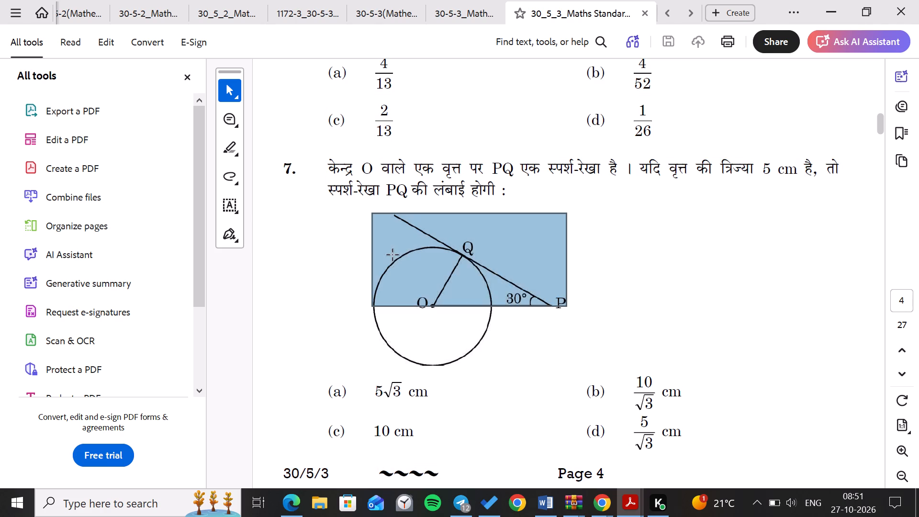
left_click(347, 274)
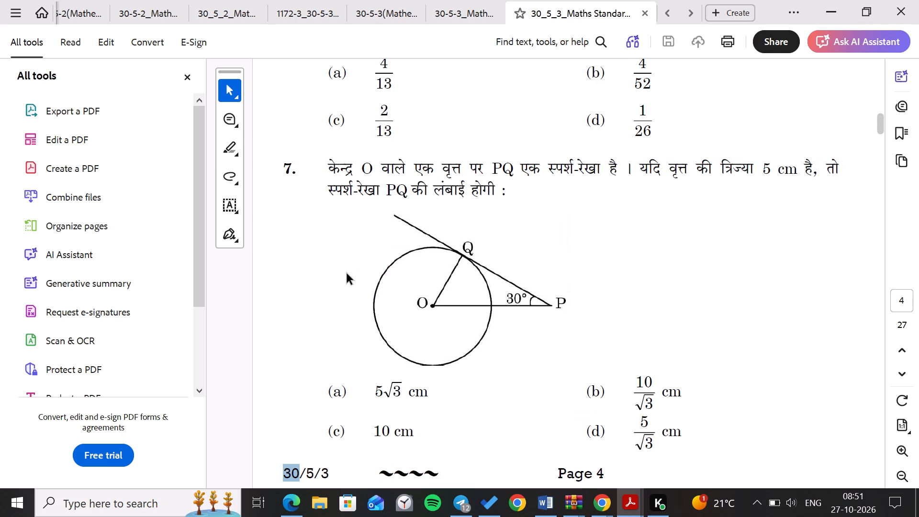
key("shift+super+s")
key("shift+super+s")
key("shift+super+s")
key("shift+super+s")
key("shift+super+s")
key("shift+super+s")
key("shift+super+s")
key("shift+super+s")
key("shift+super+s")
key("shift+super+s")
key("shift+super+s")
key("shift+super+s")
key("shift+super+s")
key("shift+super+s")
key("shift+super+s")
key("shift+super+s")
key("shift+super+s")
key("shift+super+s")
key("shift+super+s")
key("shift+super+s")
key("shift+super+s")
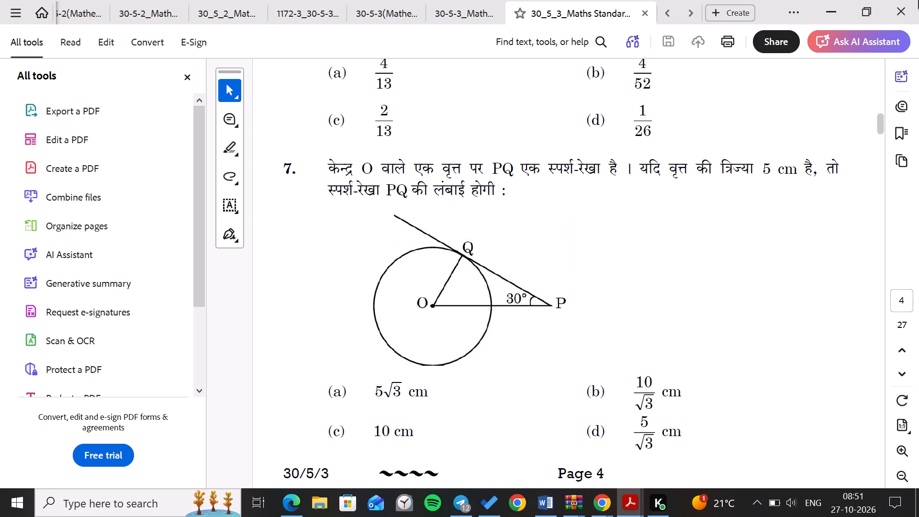
Close the PDF reader together with all open question paper tabs.
left_click(918, 0)
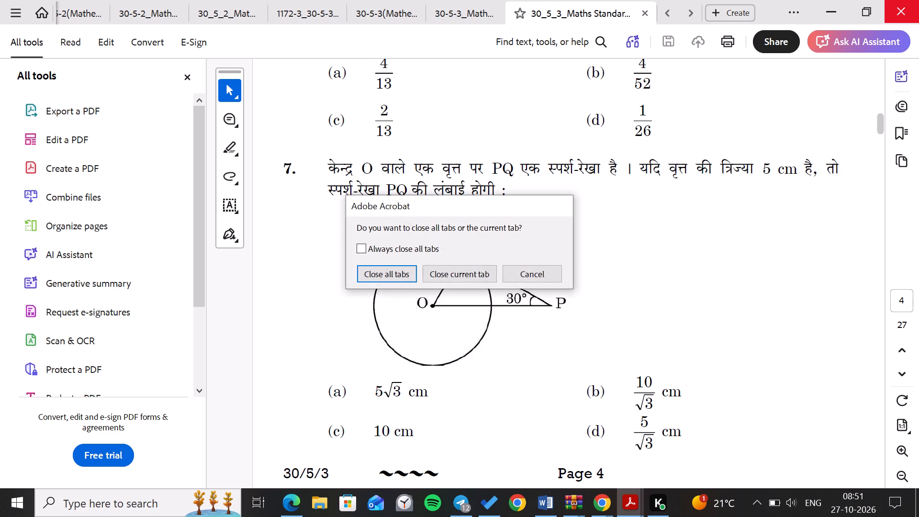
left_click(399, 274)
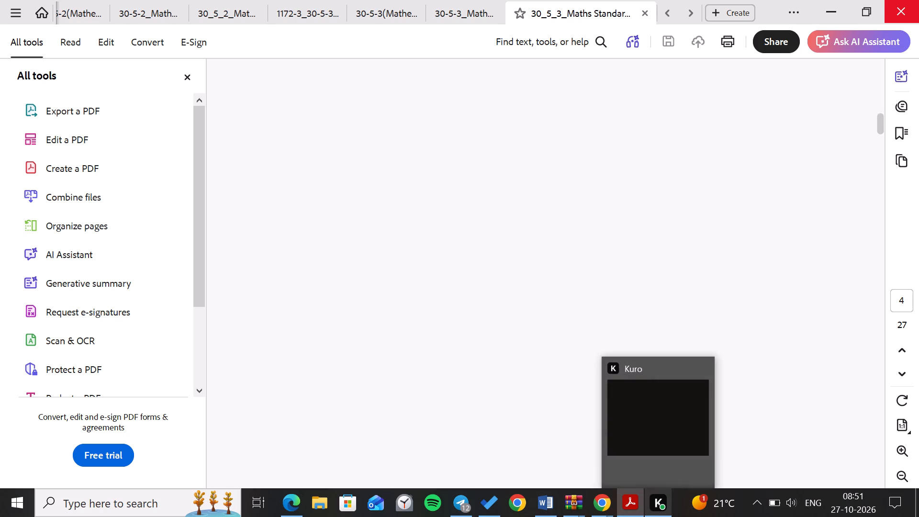